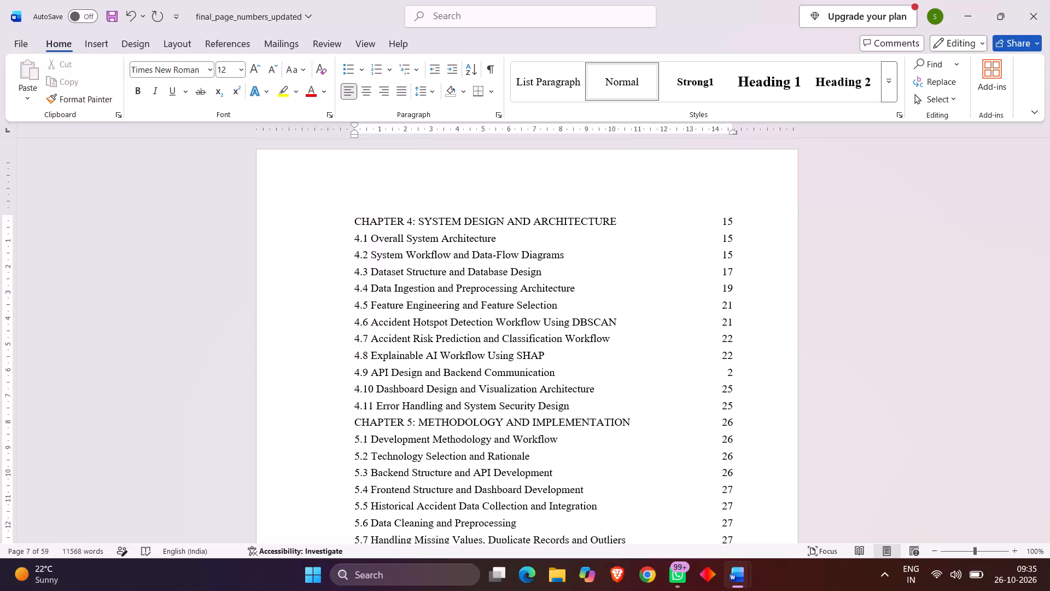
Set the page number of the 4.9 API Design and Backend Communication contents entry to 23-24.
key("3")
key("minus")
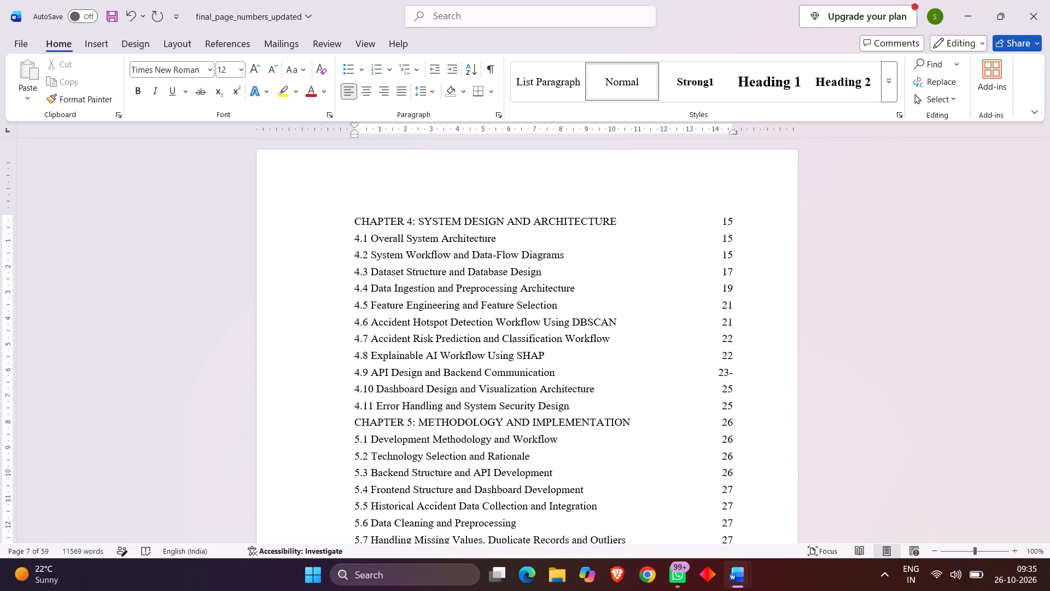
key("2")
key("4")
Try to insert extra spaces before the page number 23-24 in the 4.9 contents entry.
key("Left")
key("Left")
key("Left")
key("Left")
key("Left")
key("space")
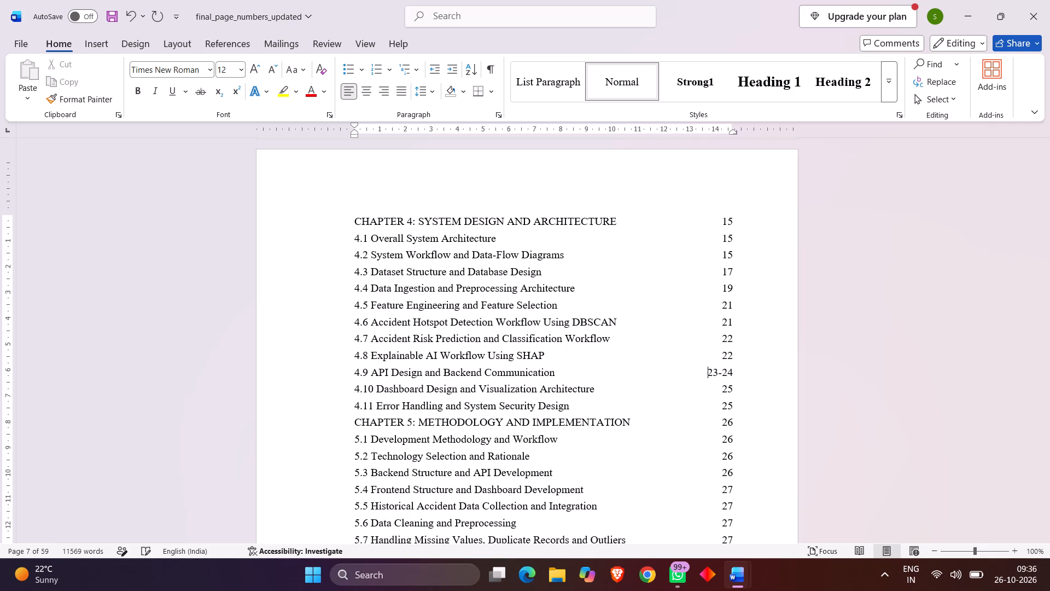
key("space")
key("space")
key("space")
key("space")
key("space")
Replace the page range in the 4.9 contents entry with the single page number 23.
key("Right")
key("Right")
key("Right")
key("Right")
key("Right")
key("BackSpace")
key("BackSpace")
key("BackSpace")
key("BackSpace")
key("BackSpace")
type("23")
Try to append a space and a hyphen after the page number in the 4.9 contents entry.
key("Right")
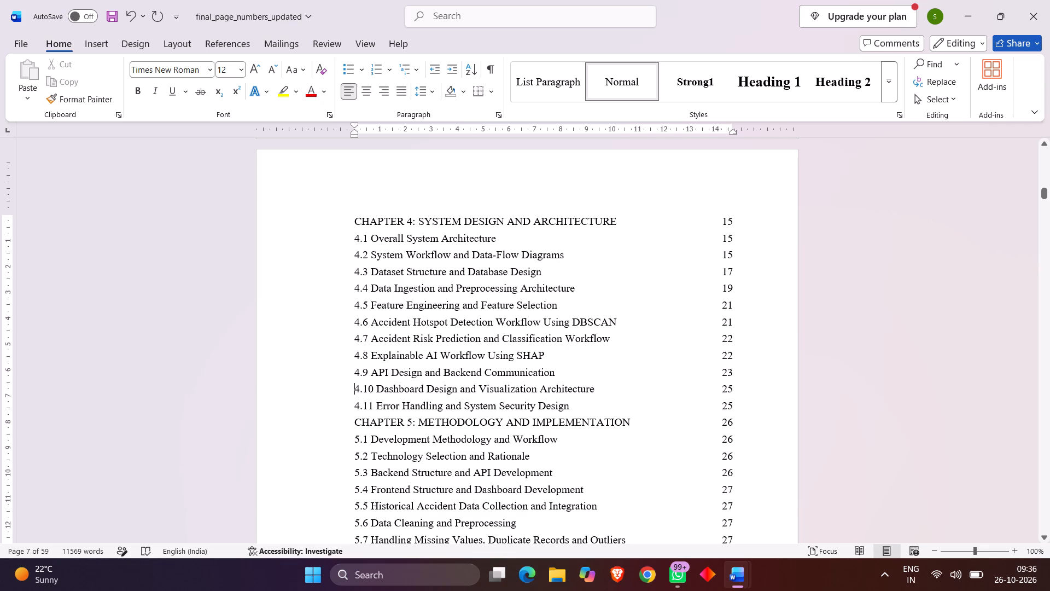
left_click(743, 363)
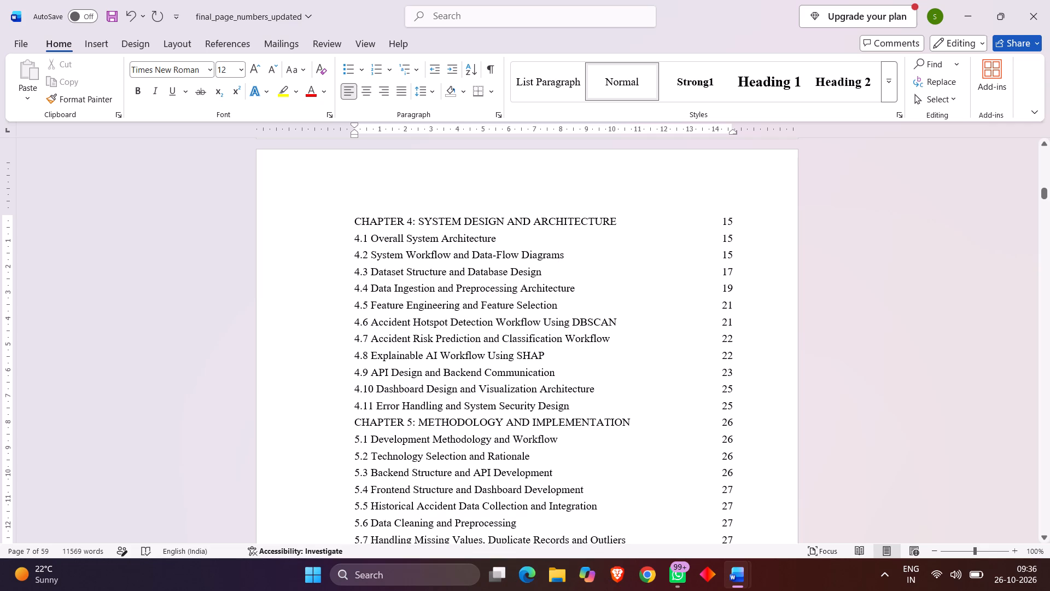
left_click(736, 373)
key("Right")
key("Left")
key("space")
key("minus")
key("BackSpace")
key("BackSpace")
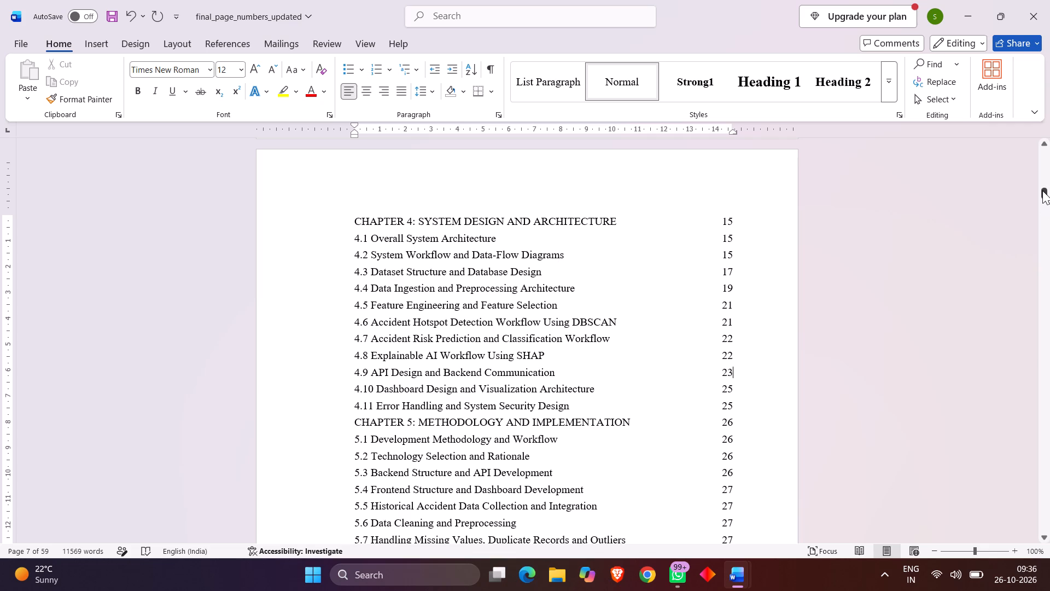
Examine the body pages around sections 4.9 to 5.3 to check which pages their headings fall on.
scroll(1042, 190, "down", 2)
scroll(886, 368, "down", 2)
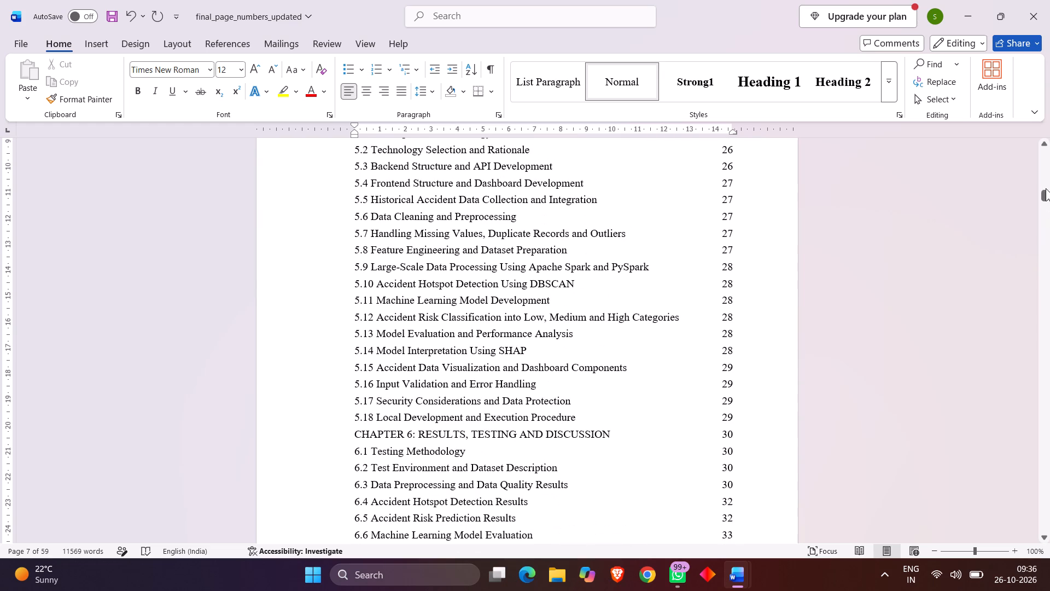
left_click_drag(1043, 196, 1049, 317)
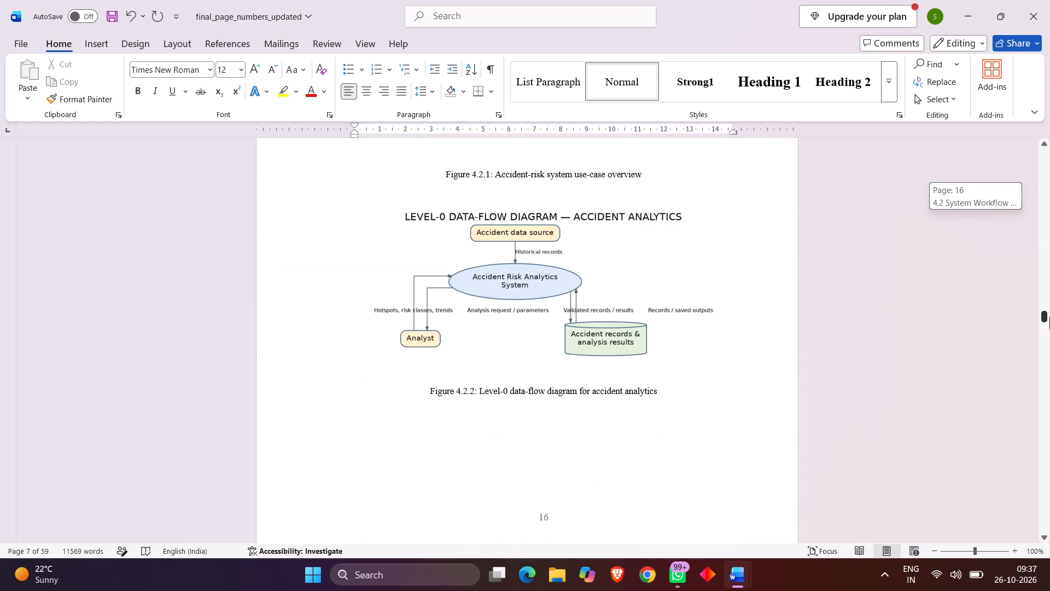
left_click_drag(1049, 317, 1049, 360)
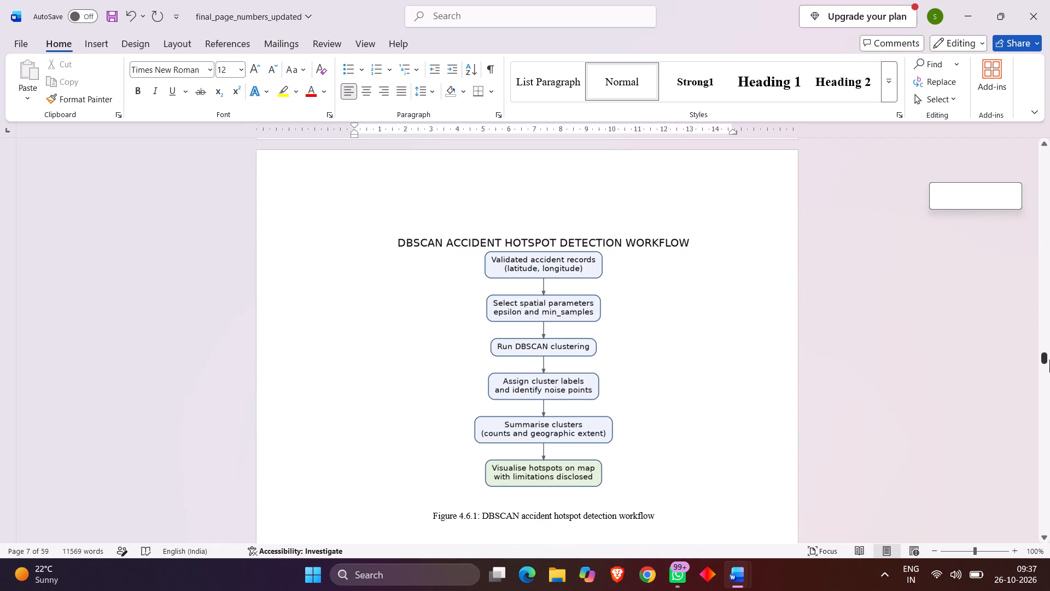
left_click_drag(1049, 360, 1049, 378)
scroll(835, 351, "down", 6)
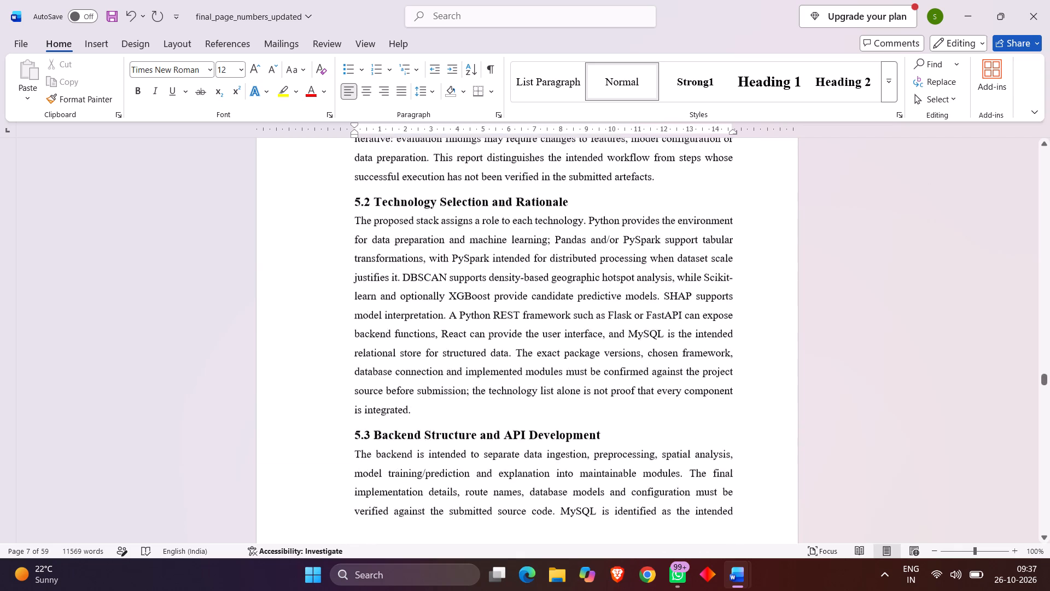
scroll(832, 349, "down", 3)
scroll(832, 349, "up", 13)
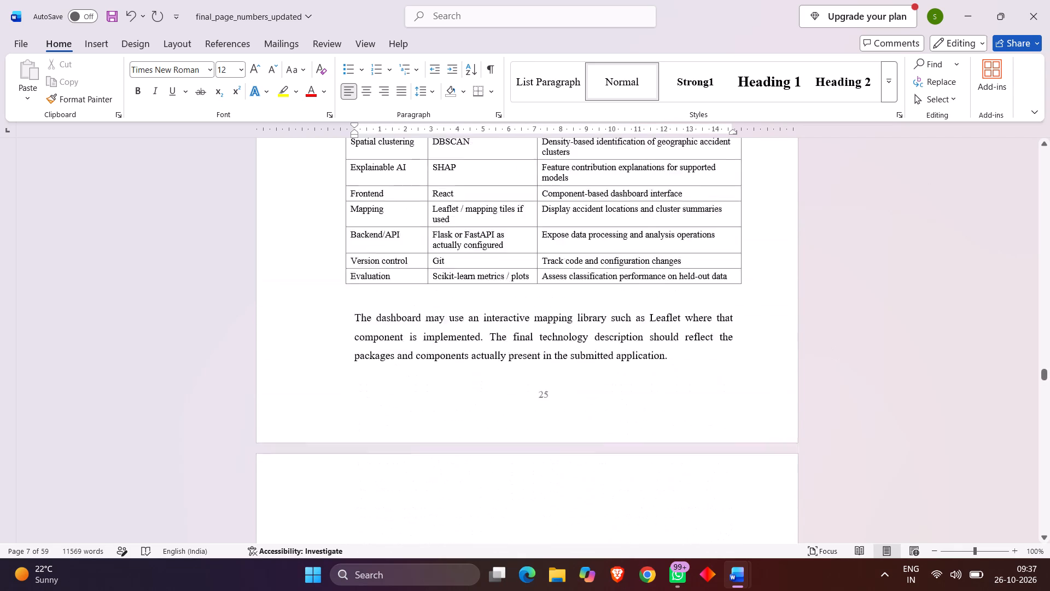
scroll(832, 349, "up", 4)
scroll(832, 349, "down", 6)
scroll(832, 349, "up", 7)
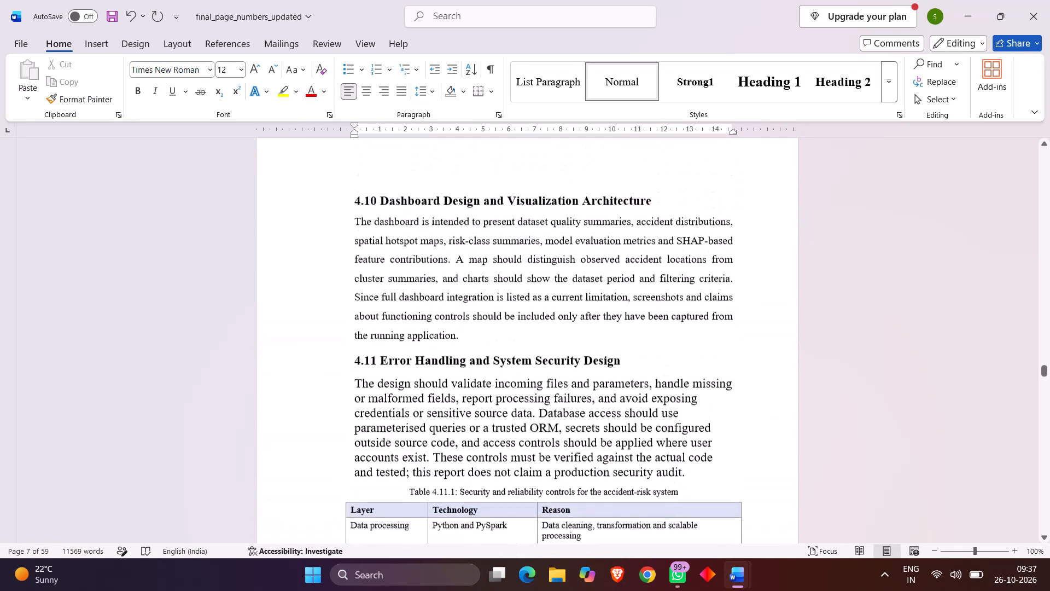
scroll(832, 349, "up", 13)
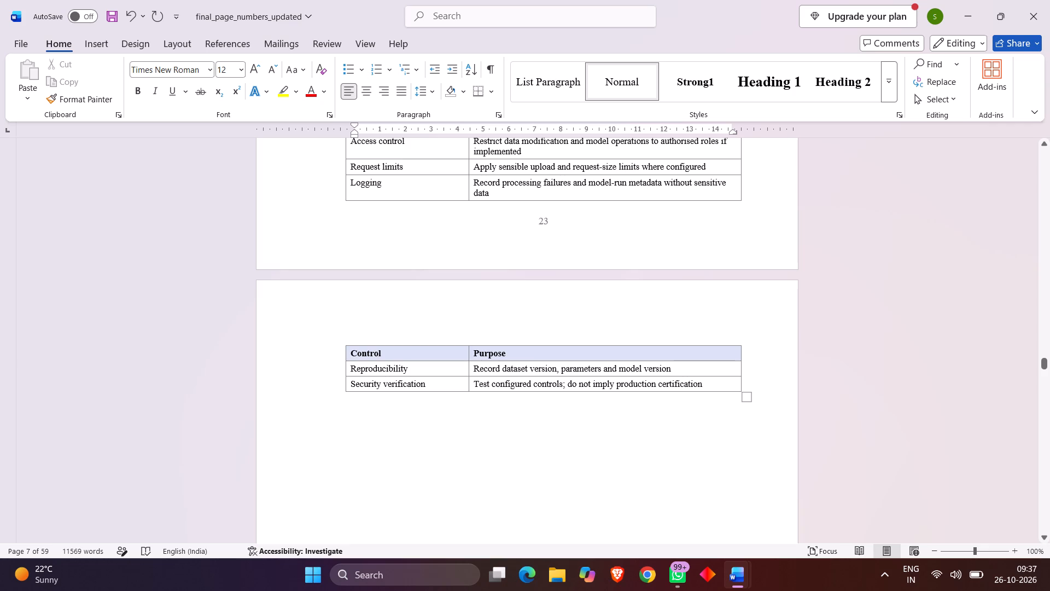
Examine the page where the section 4.9 Control/Purpose table continues, including the empty area below the table.
scroll(514, 379, "up", 1)
scroll(514, 379, "down", 3)
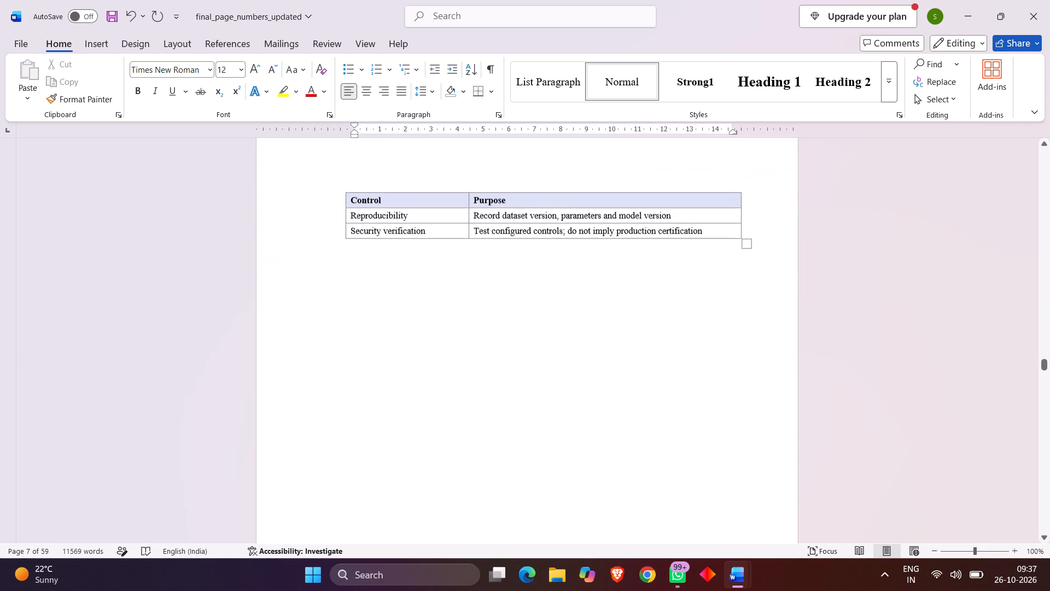
scroll(564, 316, "down", 4)
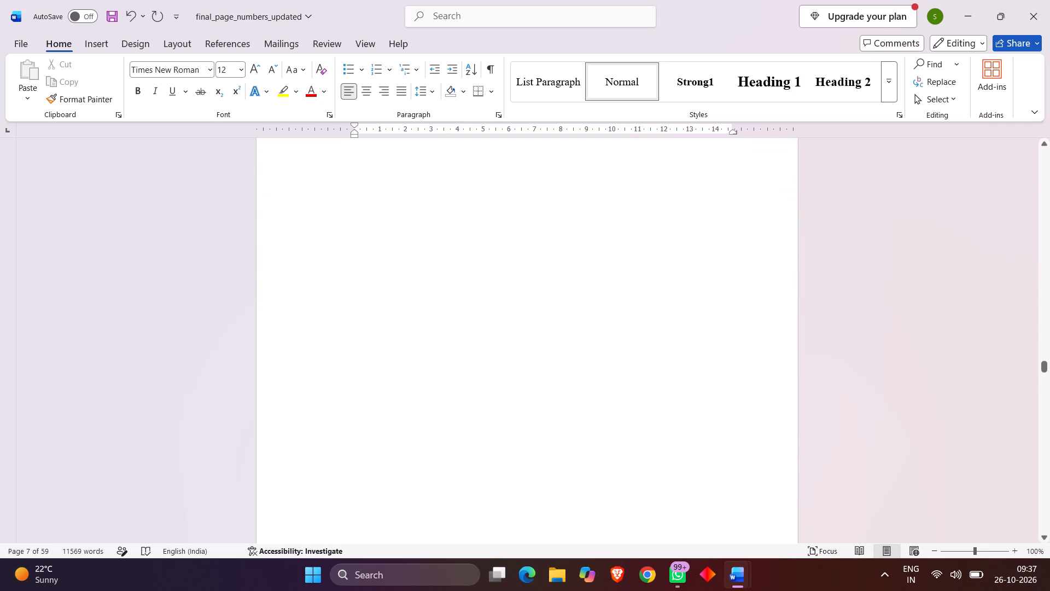
scroll(564, 316, "down", 3)
scroll(564, 316, "up", 9)
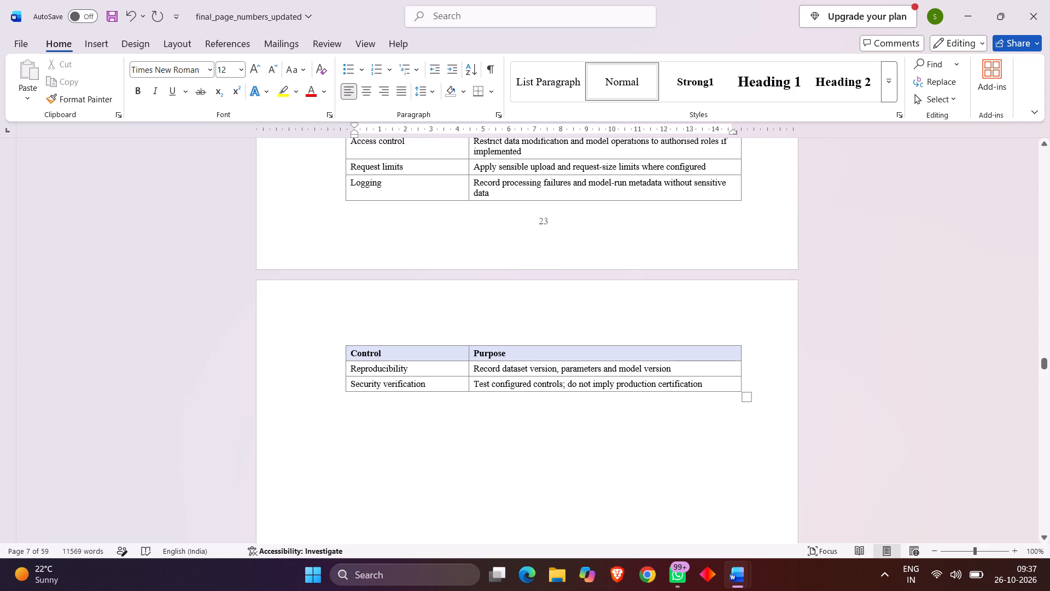
left_click(718, 419)
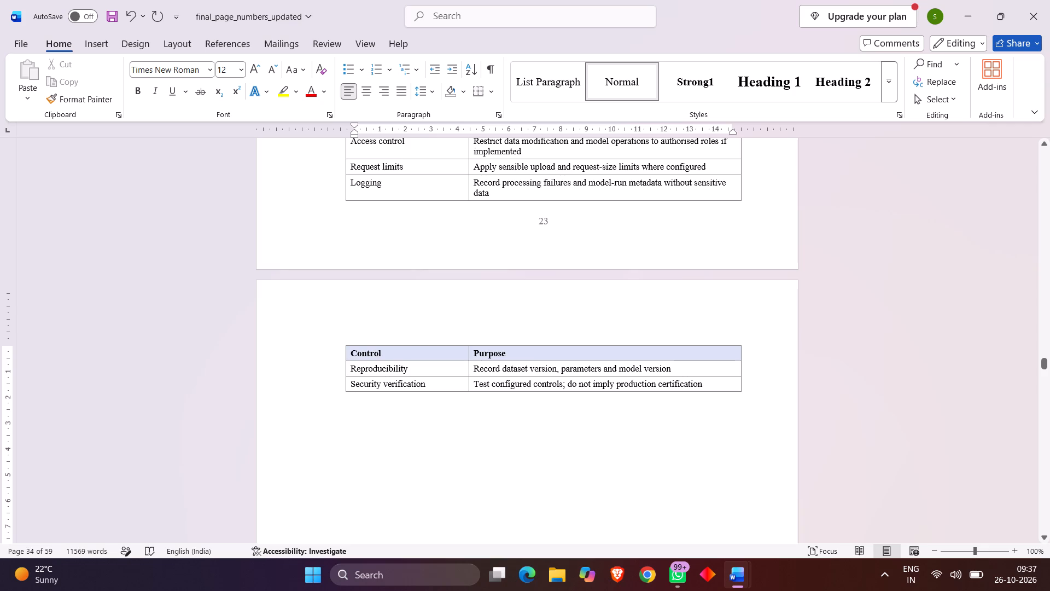
scroll(602, 412, "down", 4)
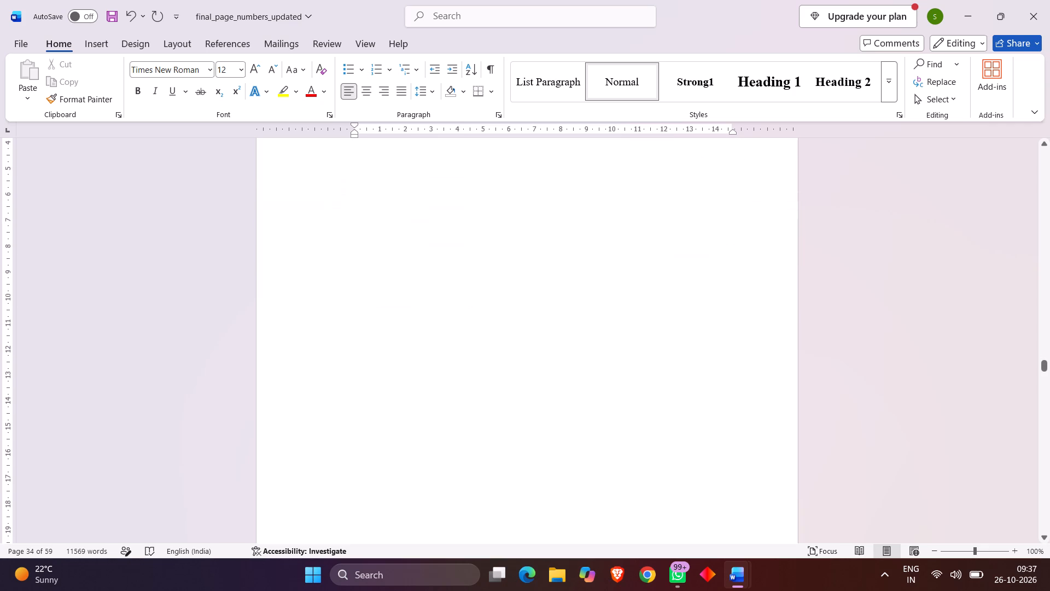
scroll(602, 412, "up", 2)
scroll(602, 412, "down", 1)
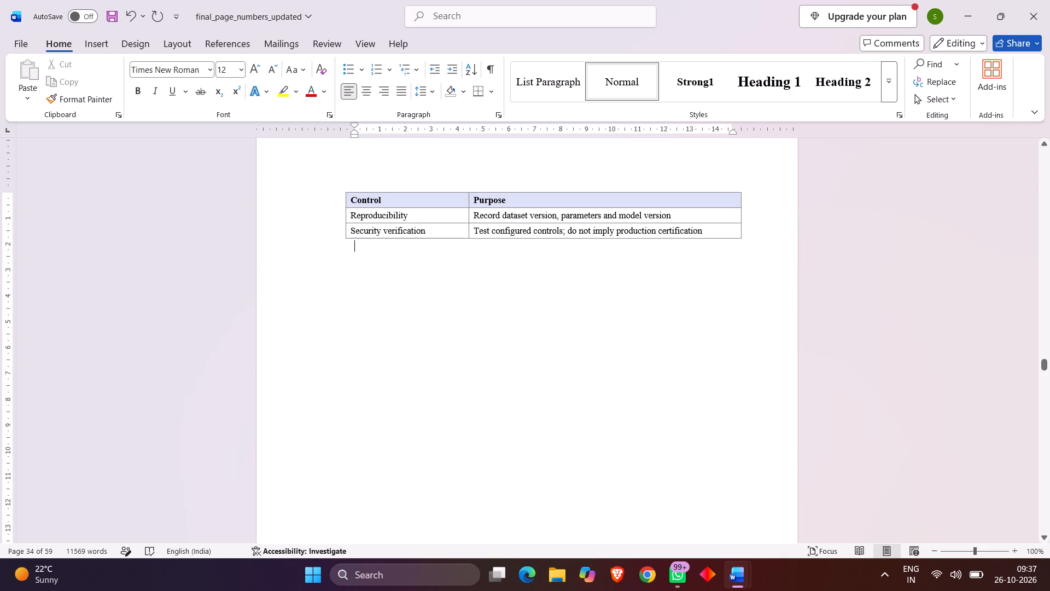
Copy section 4.9 API Design and Backend Communication, from its heading through the last row of the Control/Purpose table.
scroll(602, 412, "up", 7)
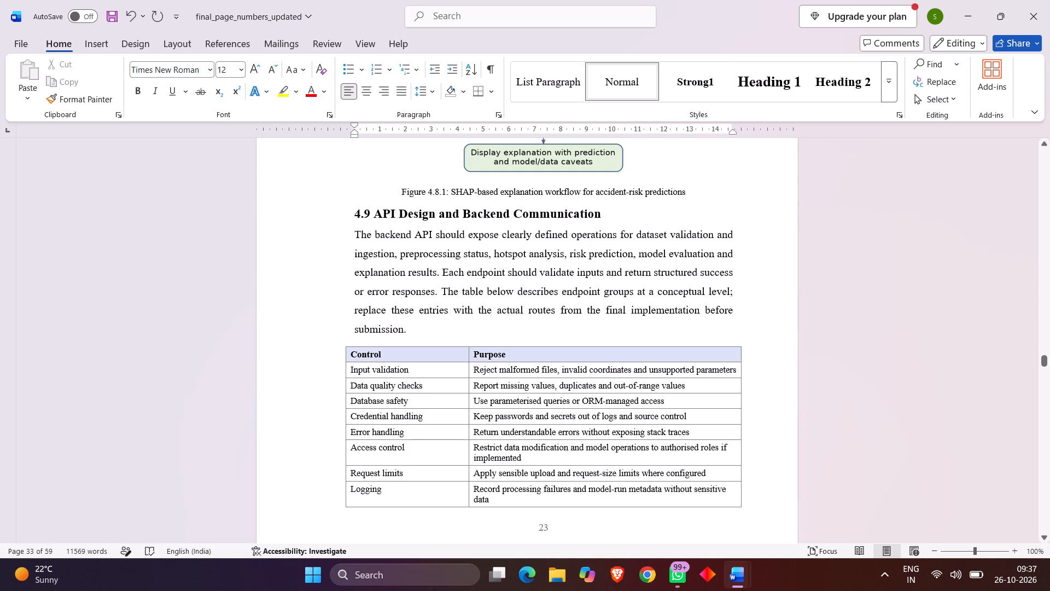
left_click_drag(375, 213, 567, 552)
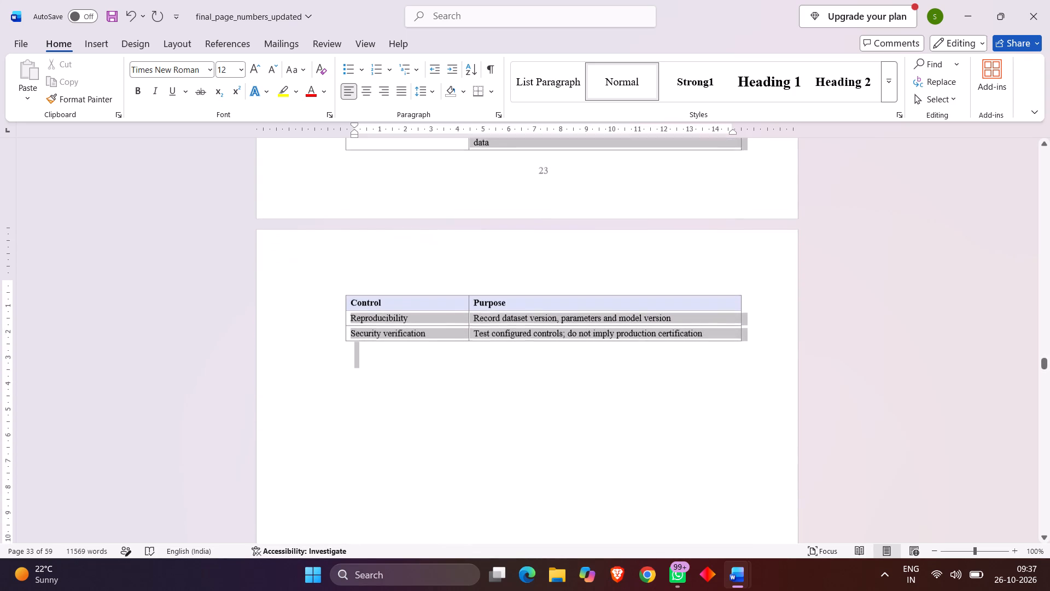
left_click_drag(567, 552, 567, 553)
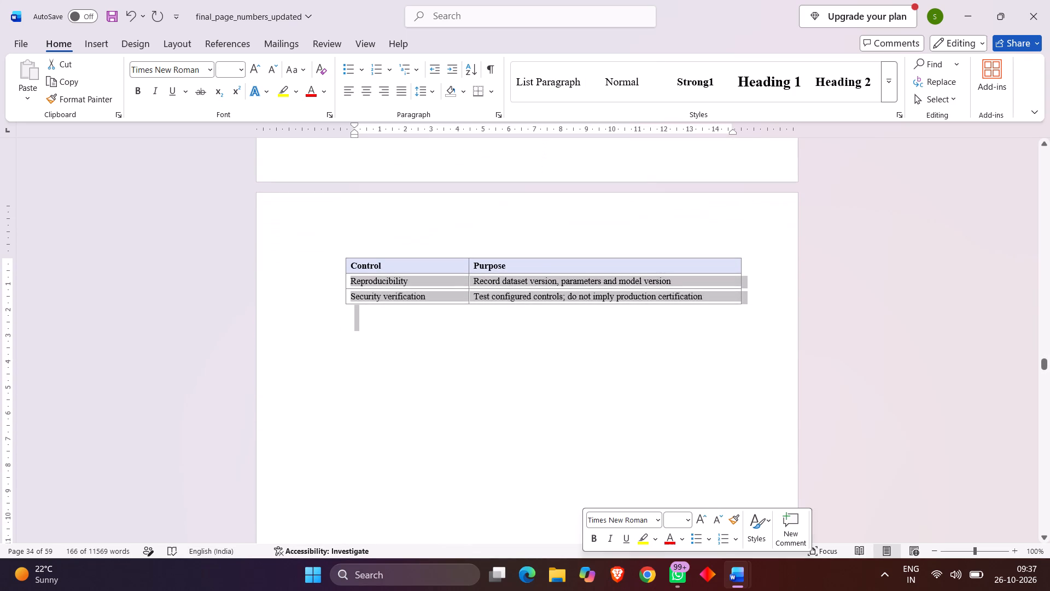
key("ctrl+c")
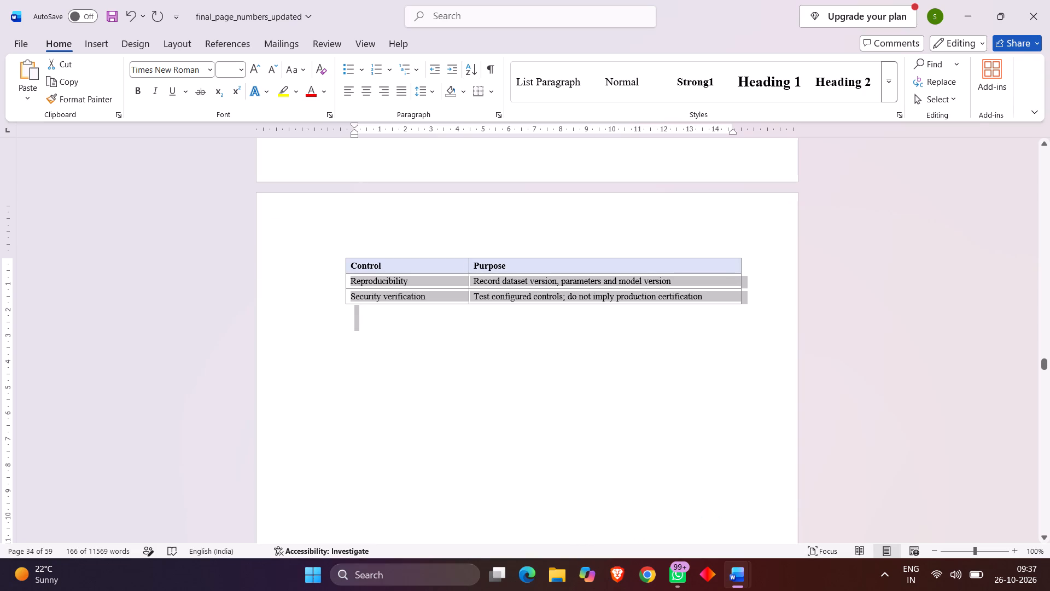
left_click(616, 384)
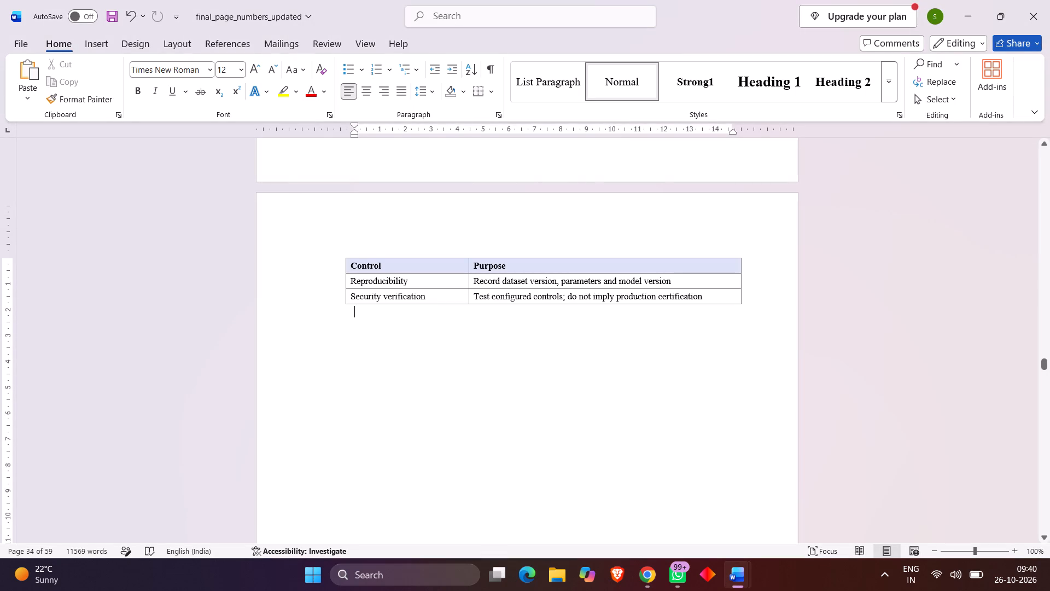
key("Return")
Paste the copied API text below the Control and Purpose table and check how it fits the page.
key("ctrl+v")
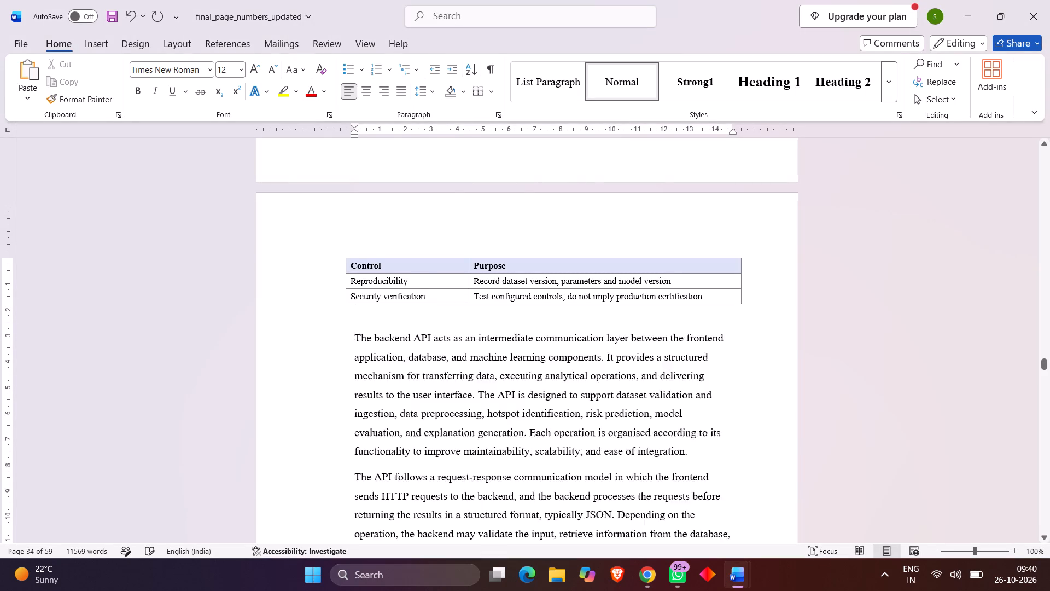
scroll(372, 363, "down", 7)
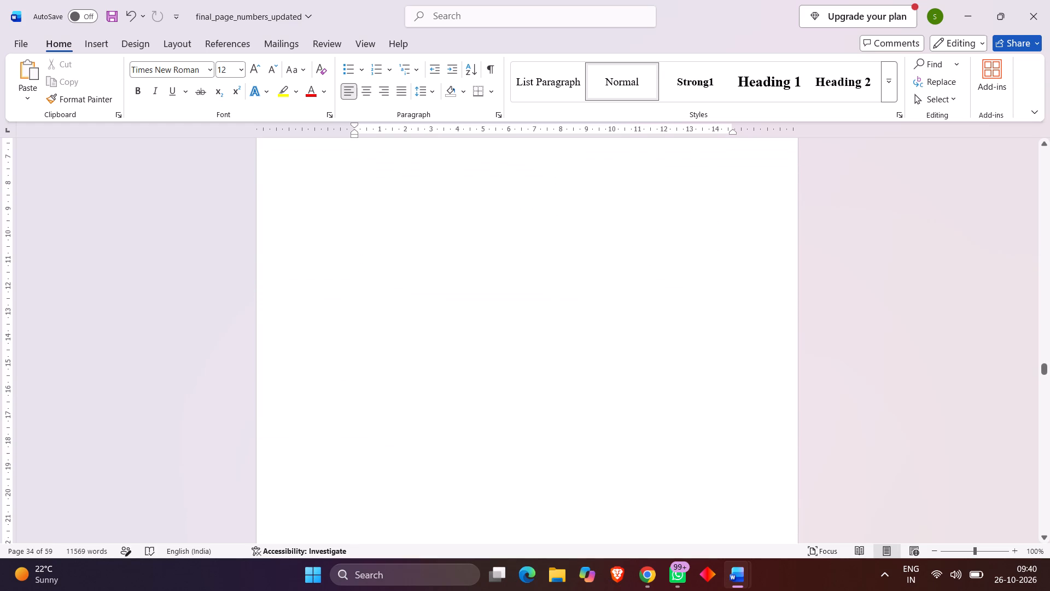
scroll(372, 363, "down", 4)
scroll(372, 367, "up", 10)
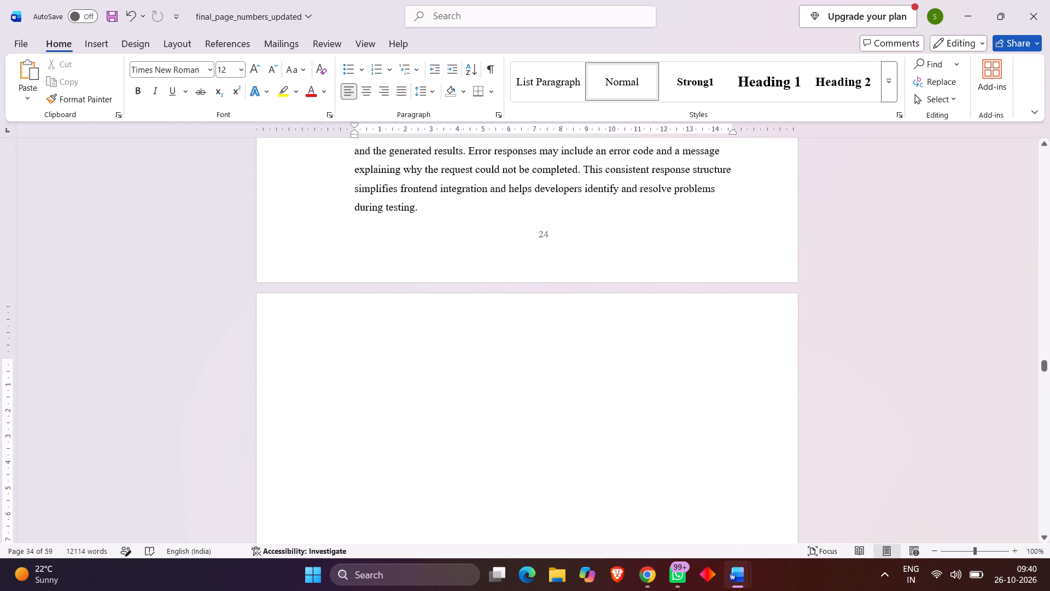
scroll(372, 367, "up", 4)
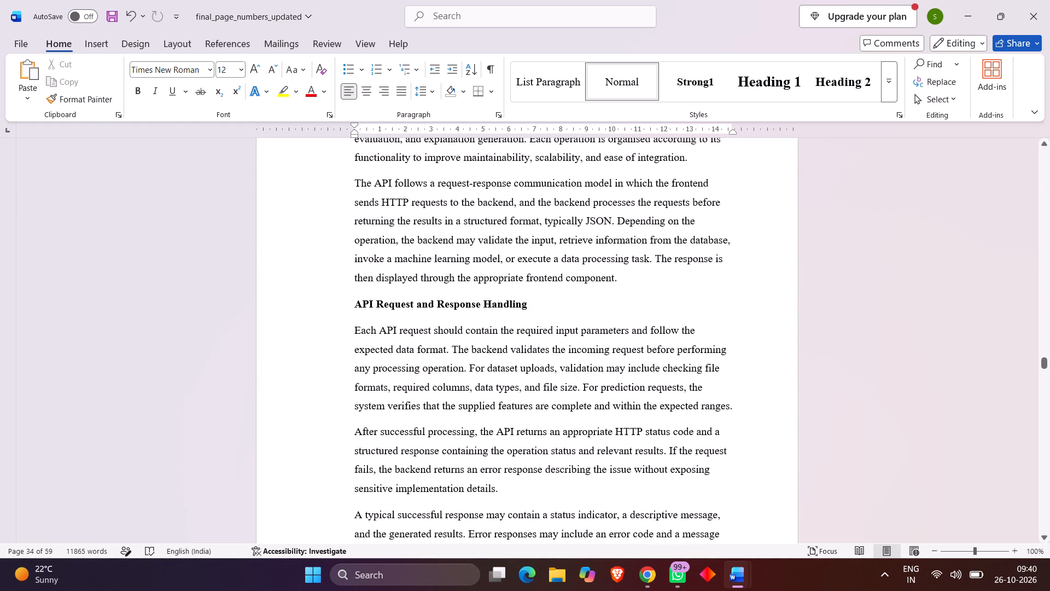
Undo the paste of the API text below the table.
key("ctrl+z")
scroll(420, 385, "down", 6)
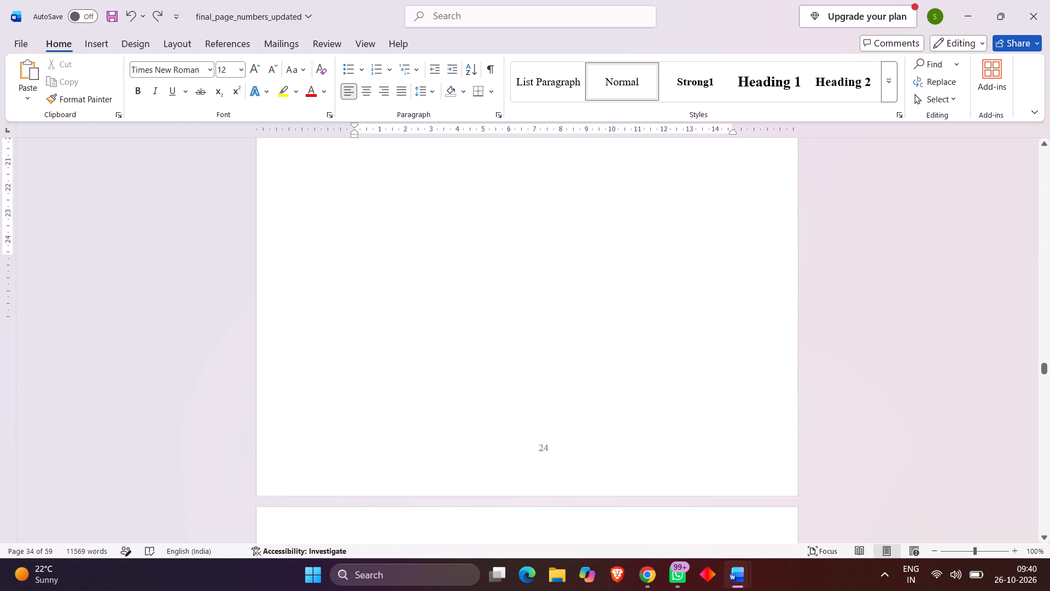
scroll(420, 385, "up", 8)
Copy ChatGPT's paragraphs starting "Each API request" and "After successful processing" and paste them below the Control and Purpose table in Word.
key("alt+Tab")
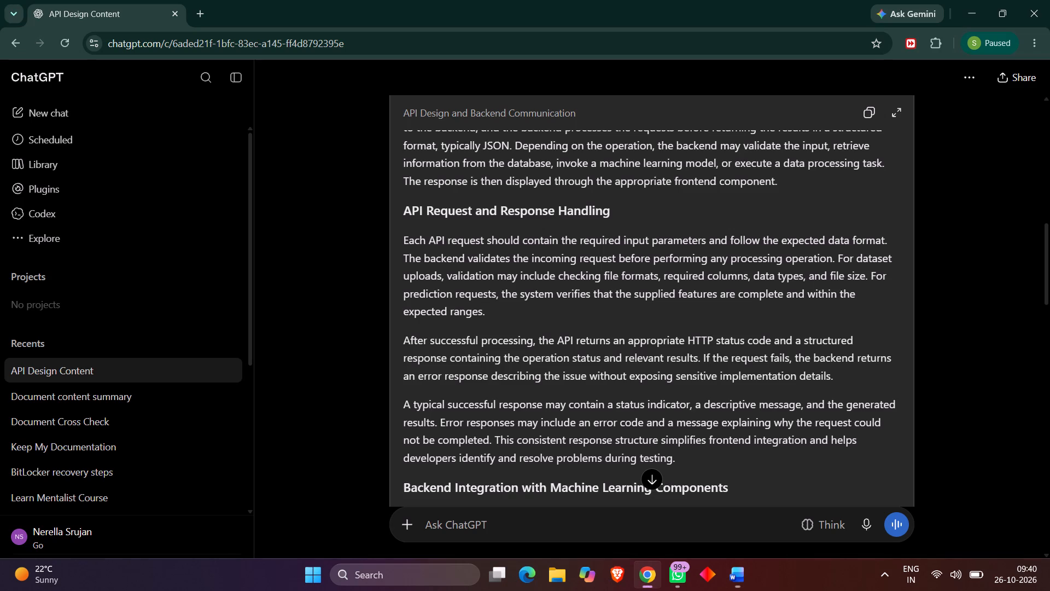
left_click(402, 241)
left_click(403, 236)
key("shift+Down")
key("shift+Down")
key("shift+Down")
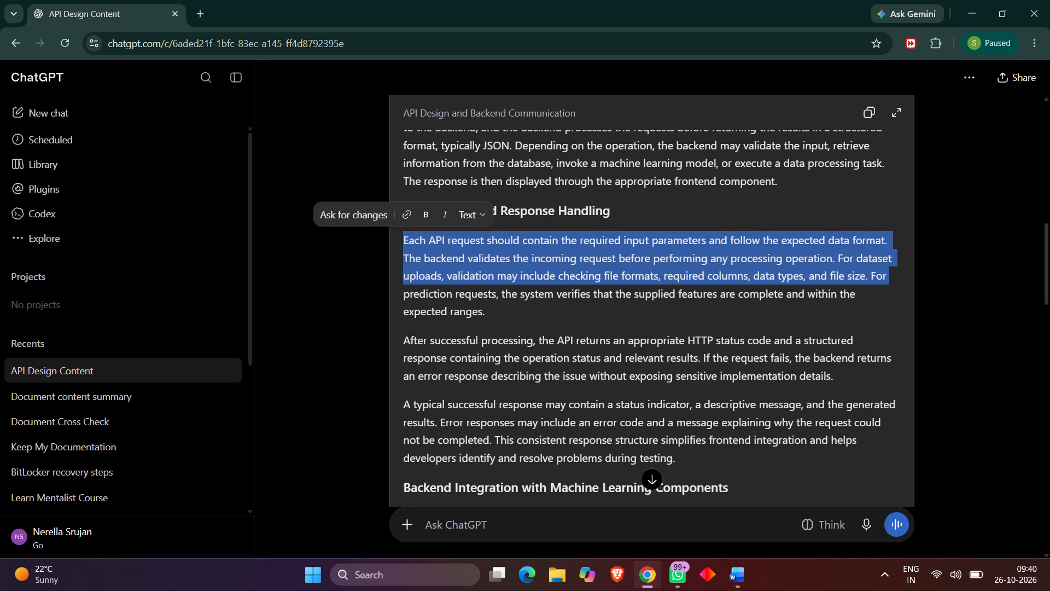
key("shift+Down")
key("shift+Down")
key("shift+Down")
key("shift+Down")
key("shift+Down")
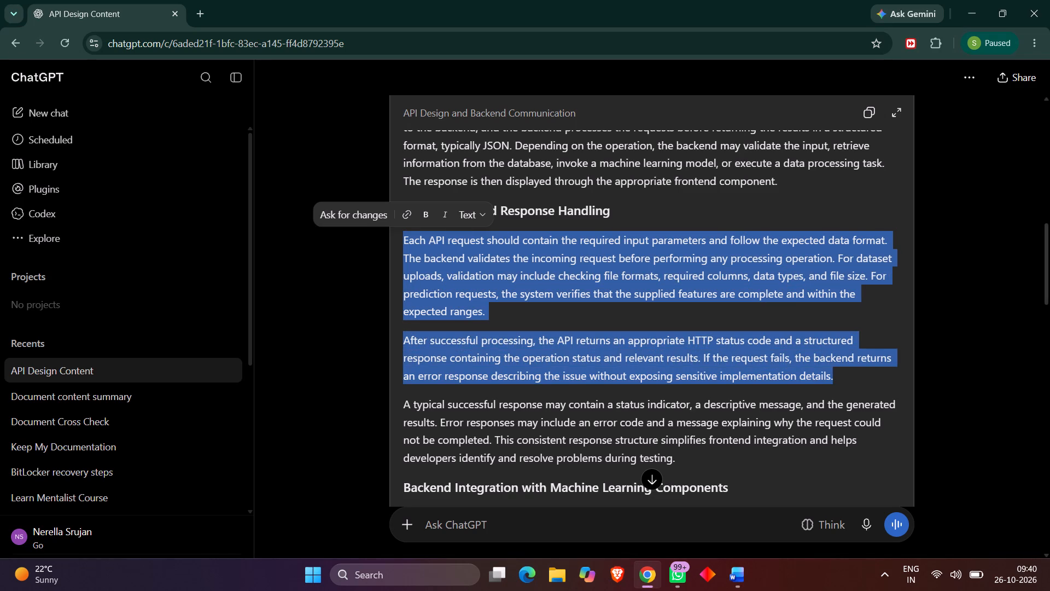
key("ctrl+c")
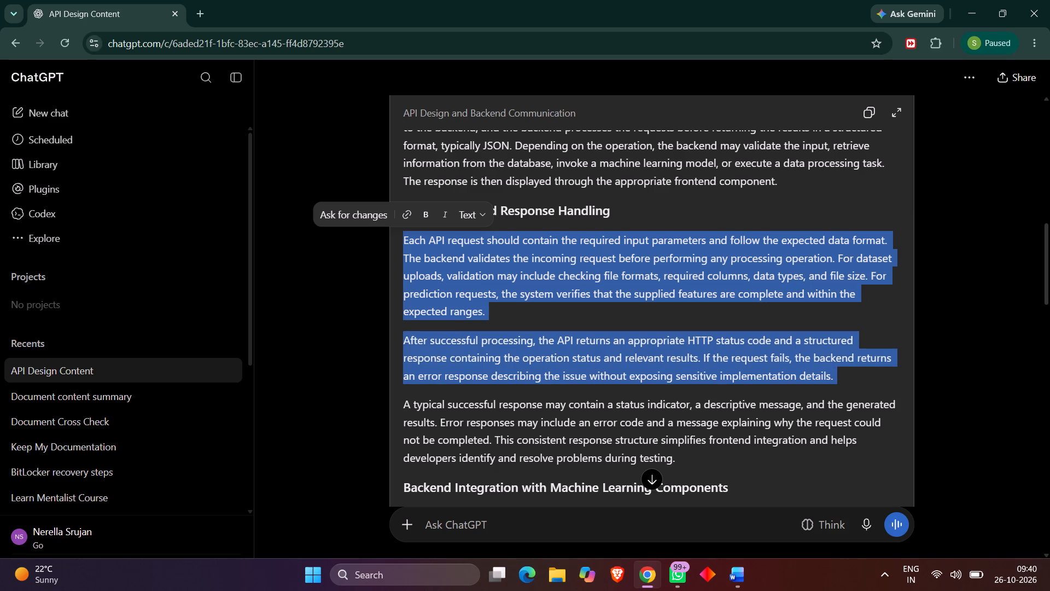
key("alt+Tab")
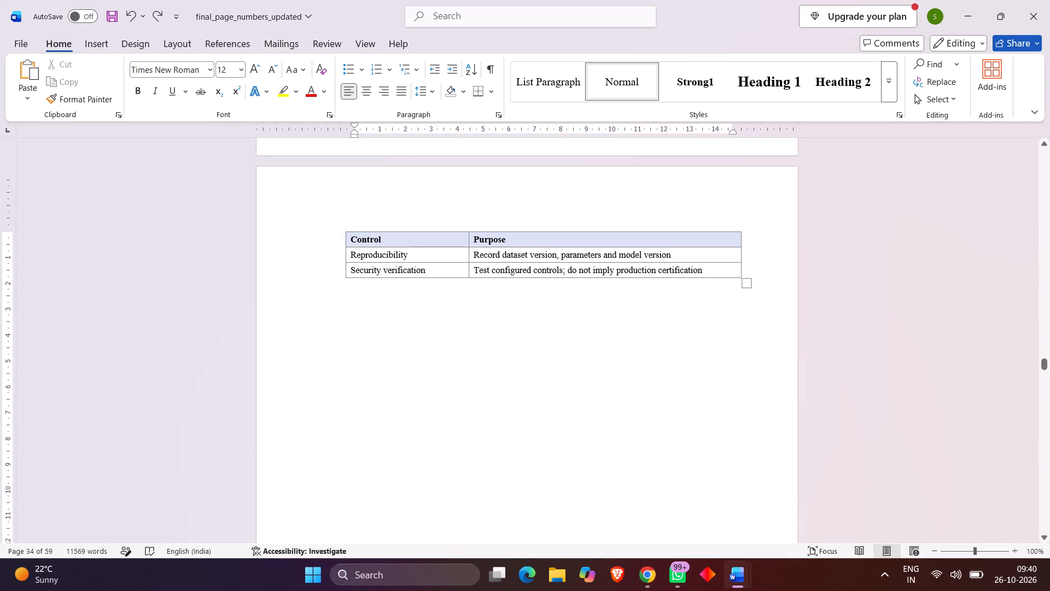
key("ctrl+v")
Examine how much of the page the two pasted paragraphs fill and how the following page is laid out.
scroll(418, 299, "down", 3)
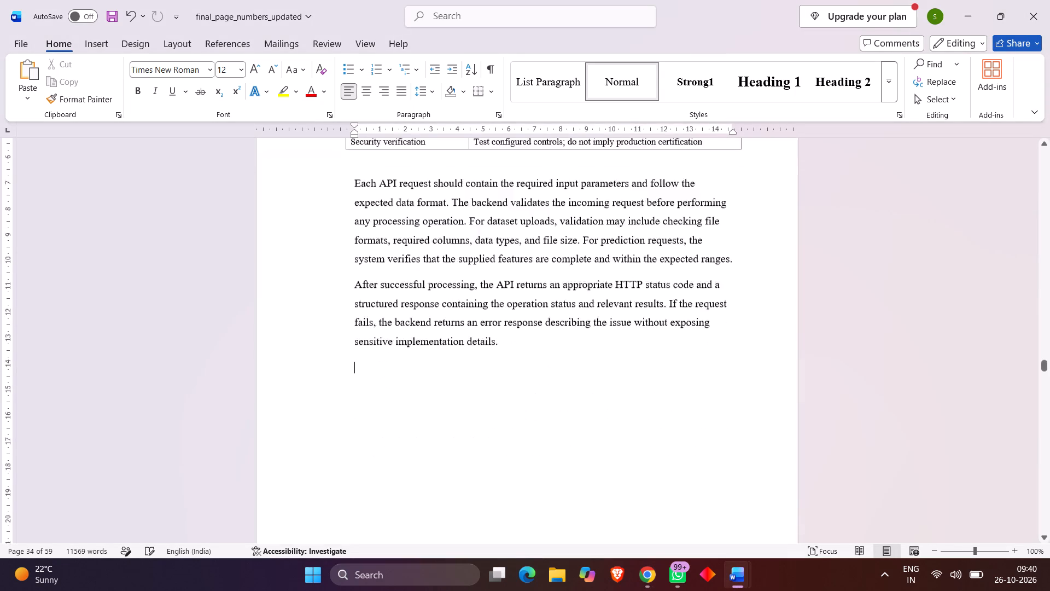
scroll(418, 299, "down", 5)
scroll(418, 300, "up", 7)
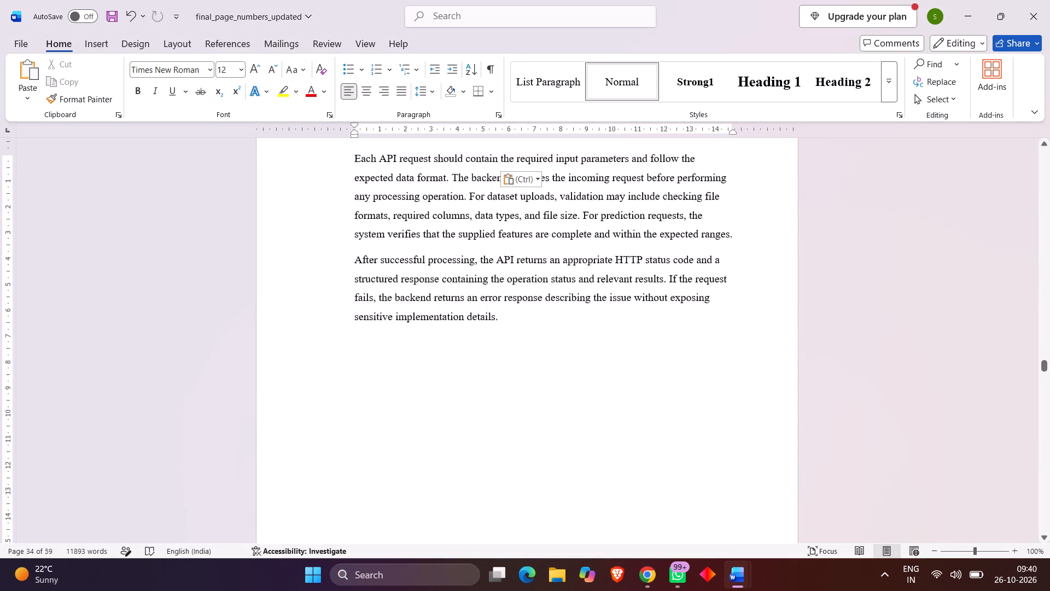
scroll(421, 304, "up", 3)
scroll(423, 304, "down", 4)
scroll(464, 244, "down", 5)
scroll(494, 251, "up", 3)
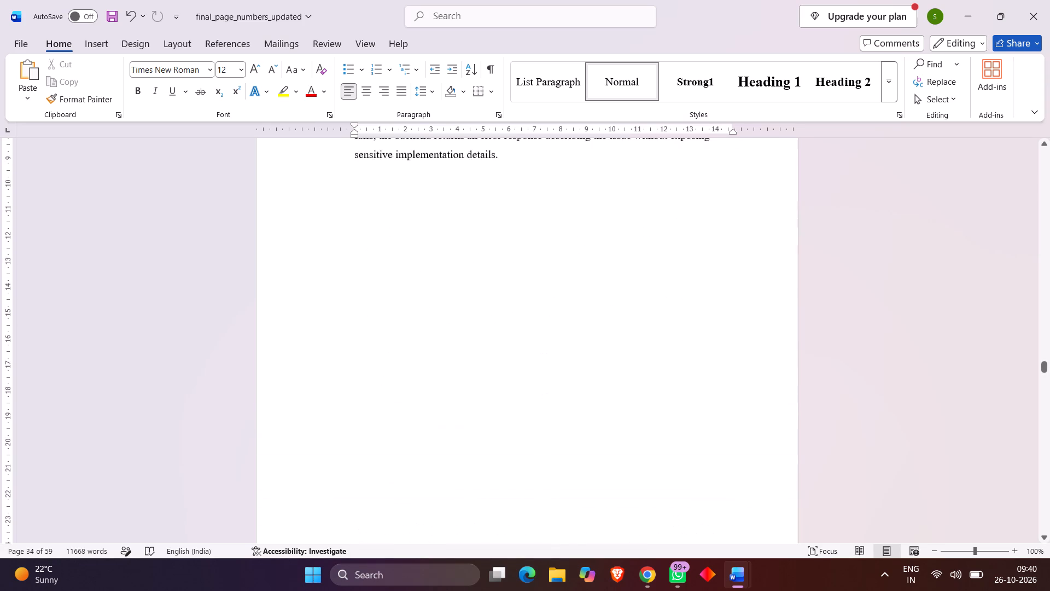
scroll(503, 246, "up", 3)
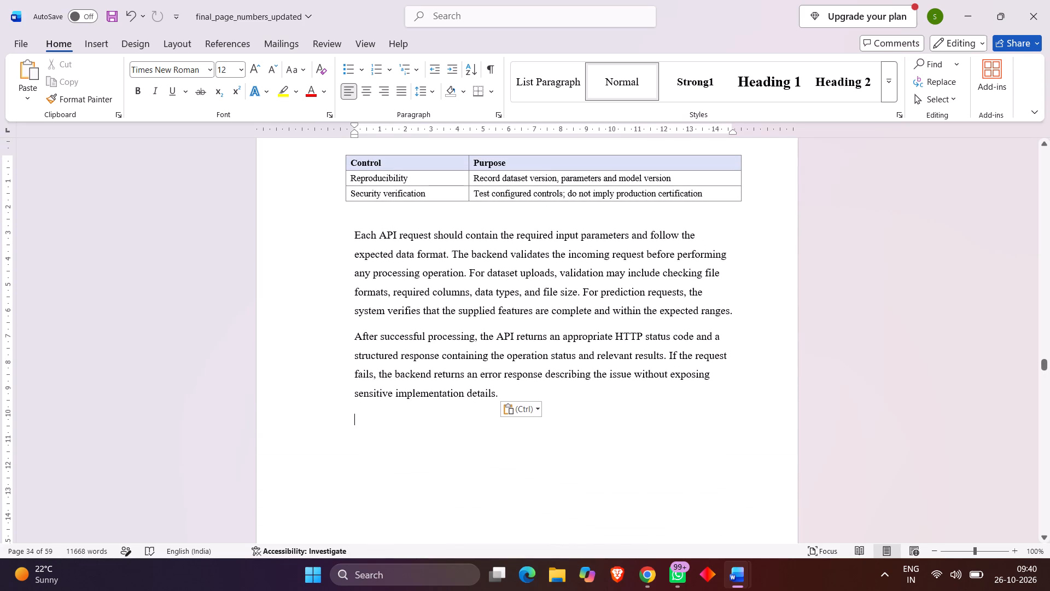
Copy ChatGPT's paragraph starting "A typical successful response" and paste it below the "After successful processing" paragraph in Word.
key("alt+Tab")
left_click(532, 351)
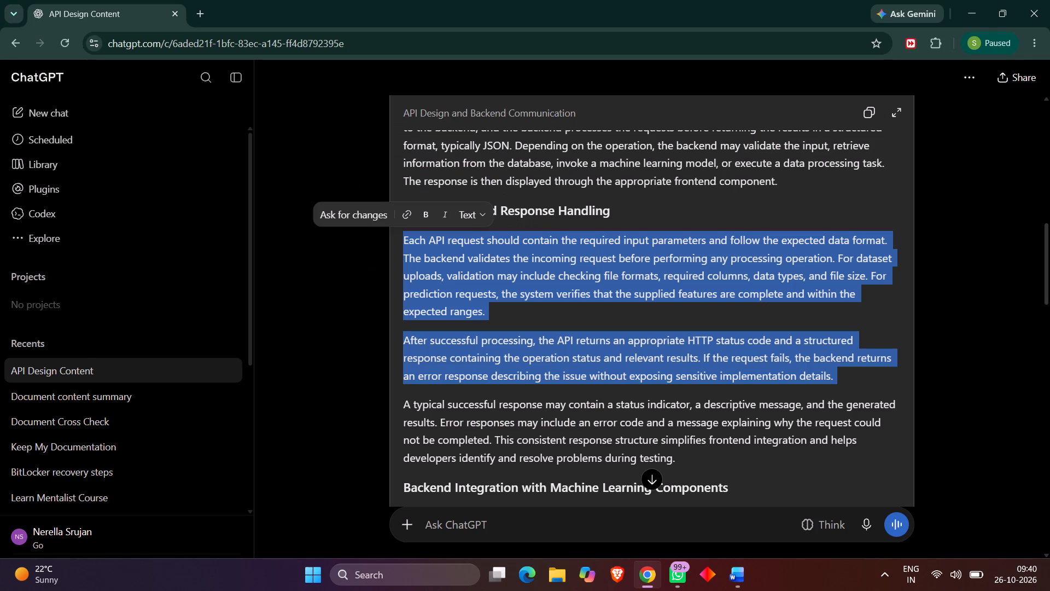
scroll(532, 356, "down", 1)
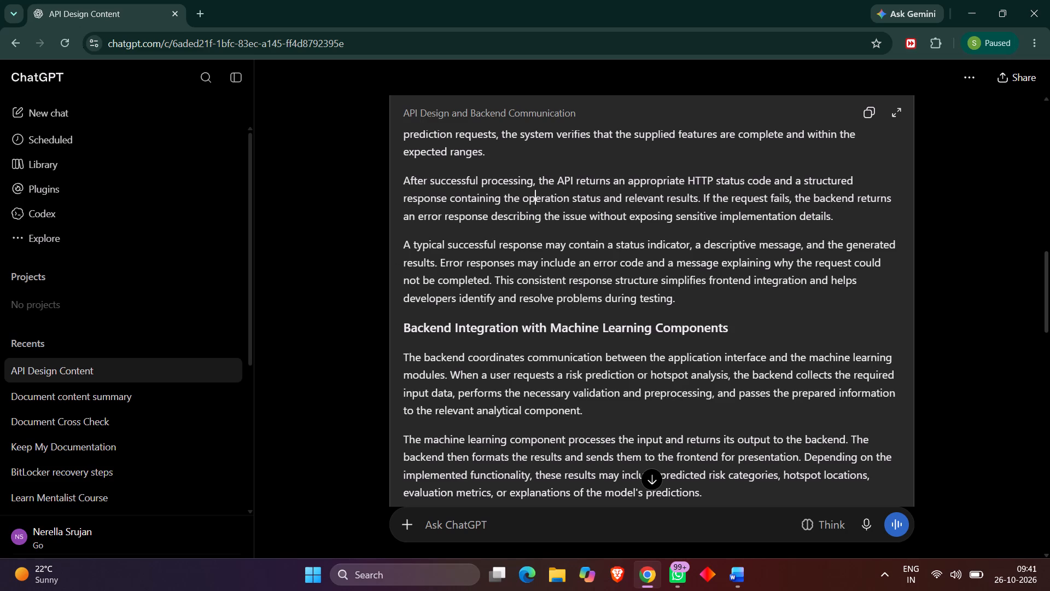
left_click_drag(404, 245, 689, 297)
key("ctrl+c")
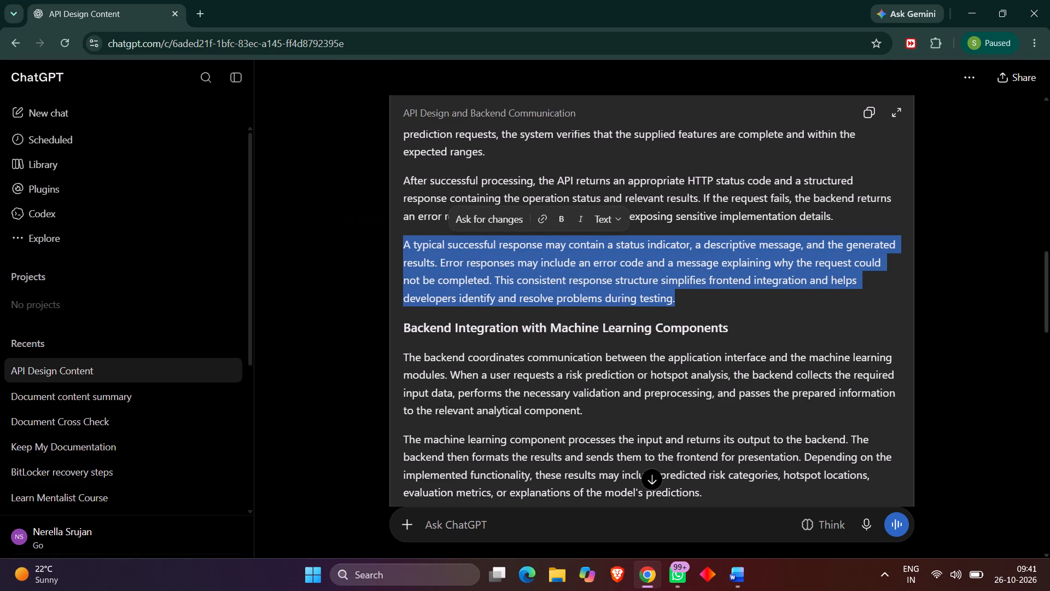
key("alt+Tab")
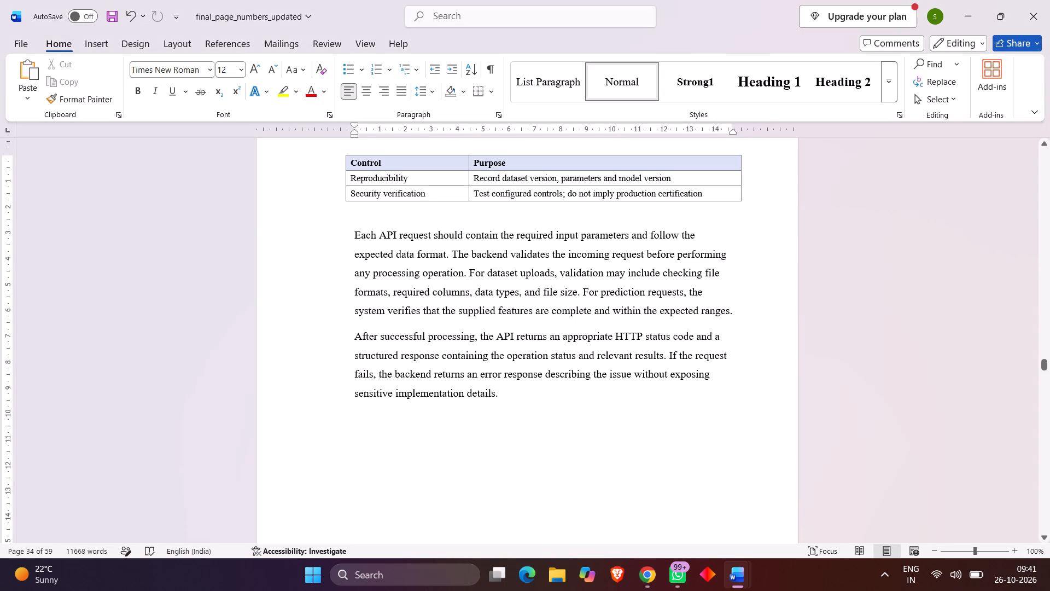
key("ctrl+v")
Review the page layout and text formatting from section 4.10 through chapters 5 and 6 to the limitations list.
scroll(454, 400, "down", 7)
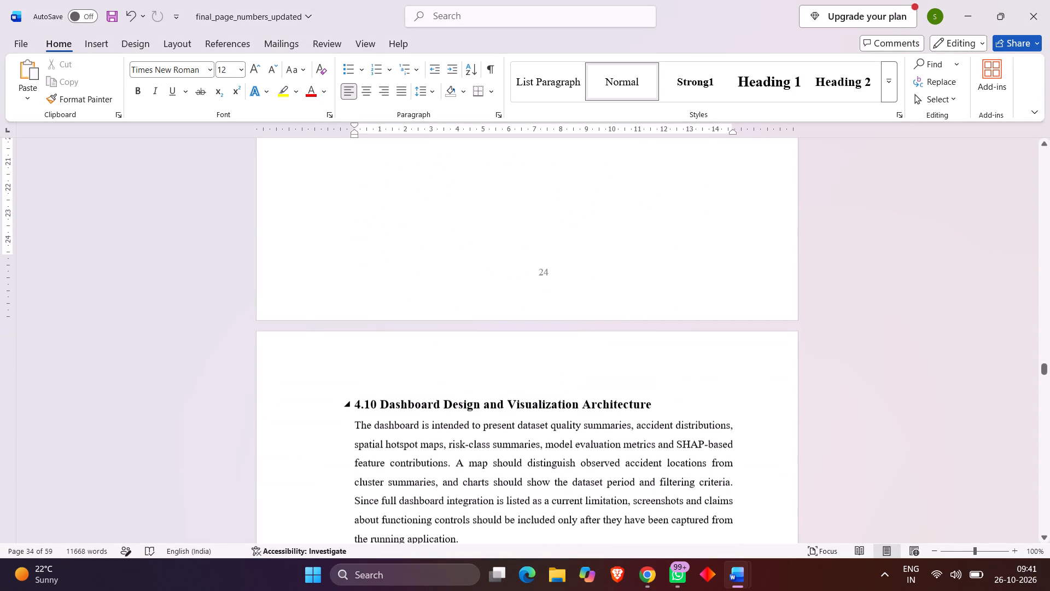
scroll(454, 400, "down", 2)
scroll(454, 400, "up", 7)
scroll(454, 400, "down", 20)
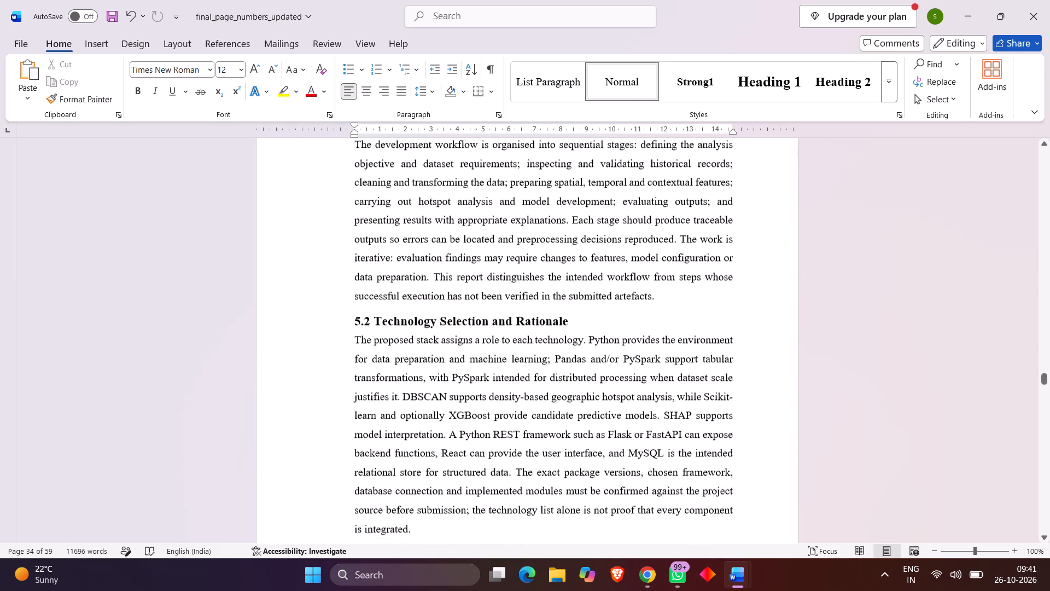
scroll(459, 397, "down", 19)
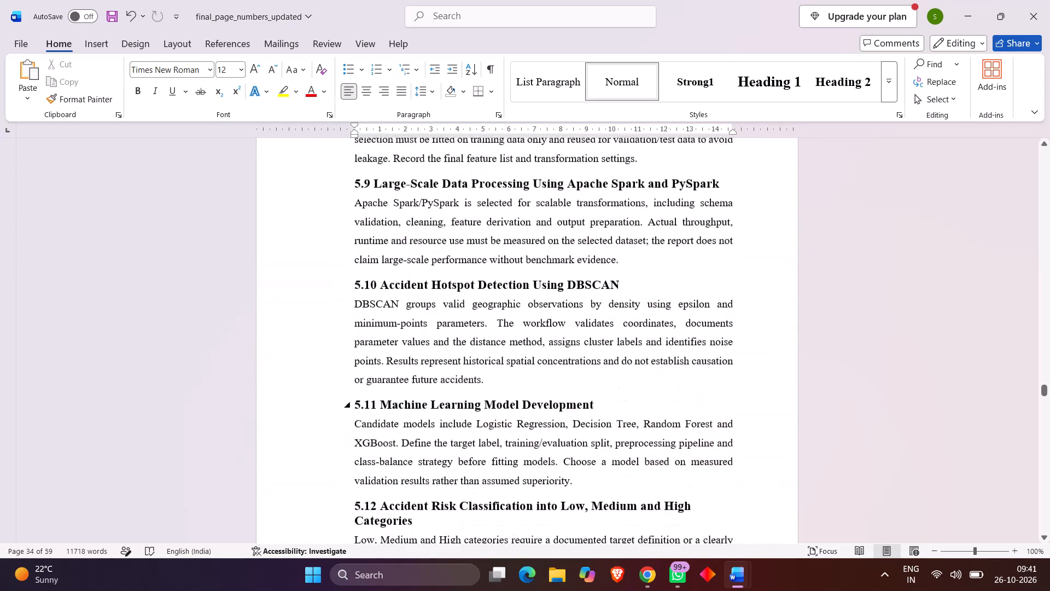
scroll(460, 397, "down", 19)
scroll(460, 397, "down", 3)
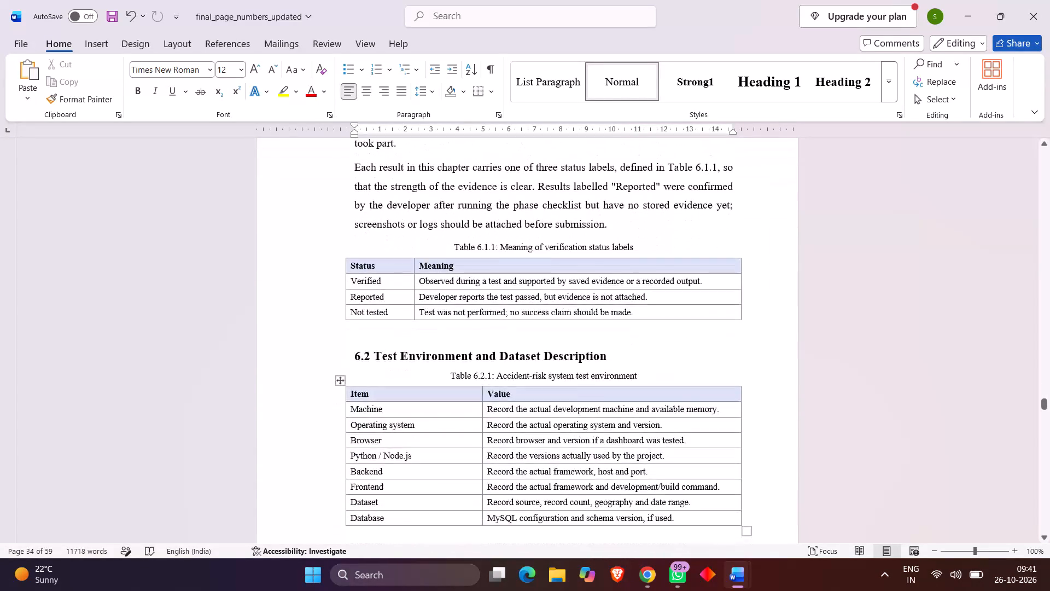
scroll(460, 397, "down", 5)
scroll(460, 397, "up", 1)
scroll(460, 397, "down", 17)
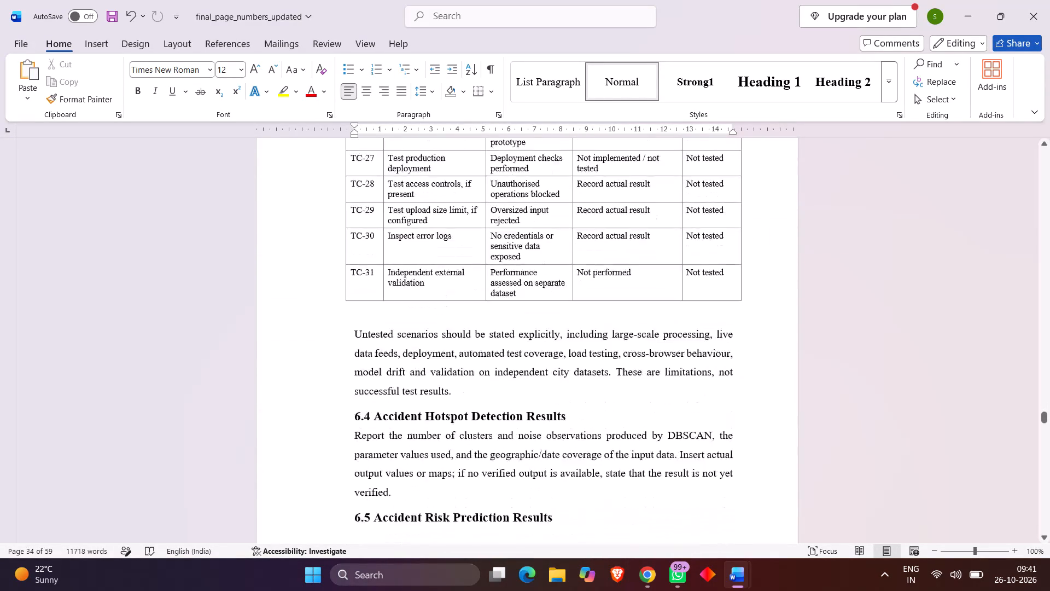
scroll(460, 397, "down", 19)
scroll(460, 397, "down", 19)
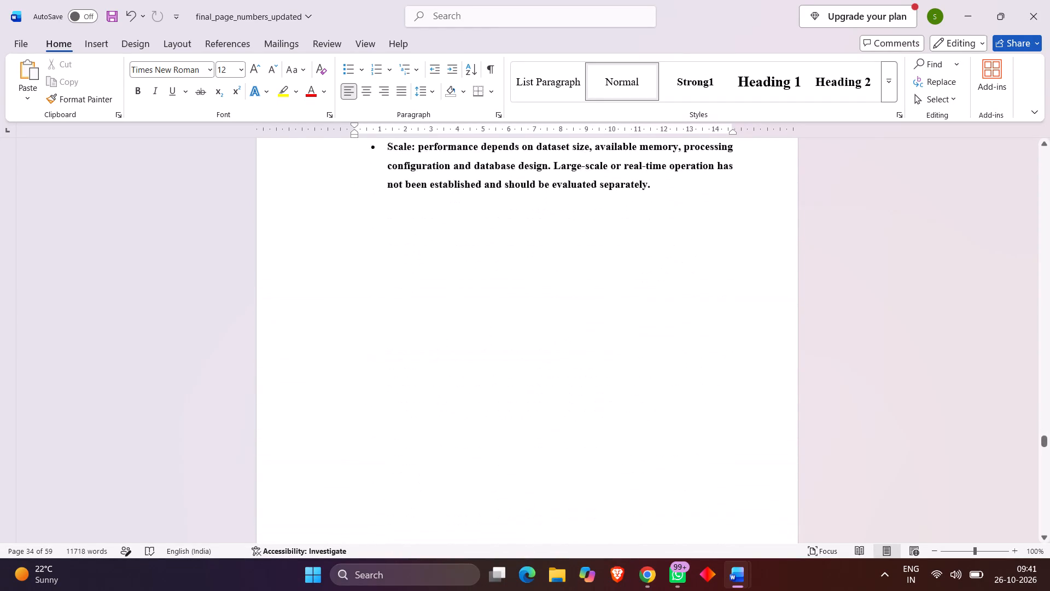
scroll(460, 397, "down", 12)
scroll(460, 397, "up", 14)
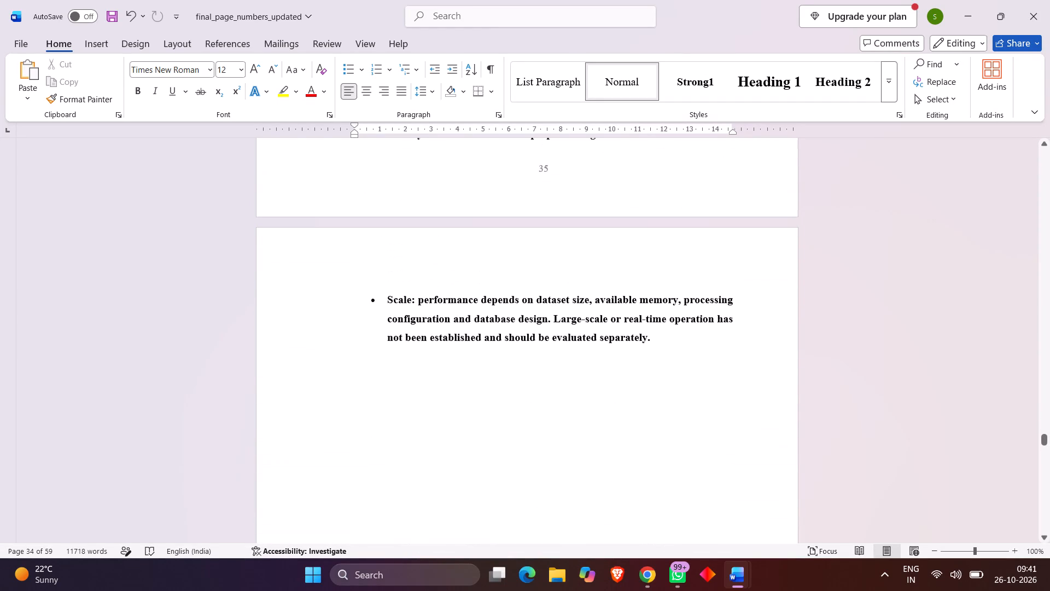
scroll(460, 397, "up", 5)
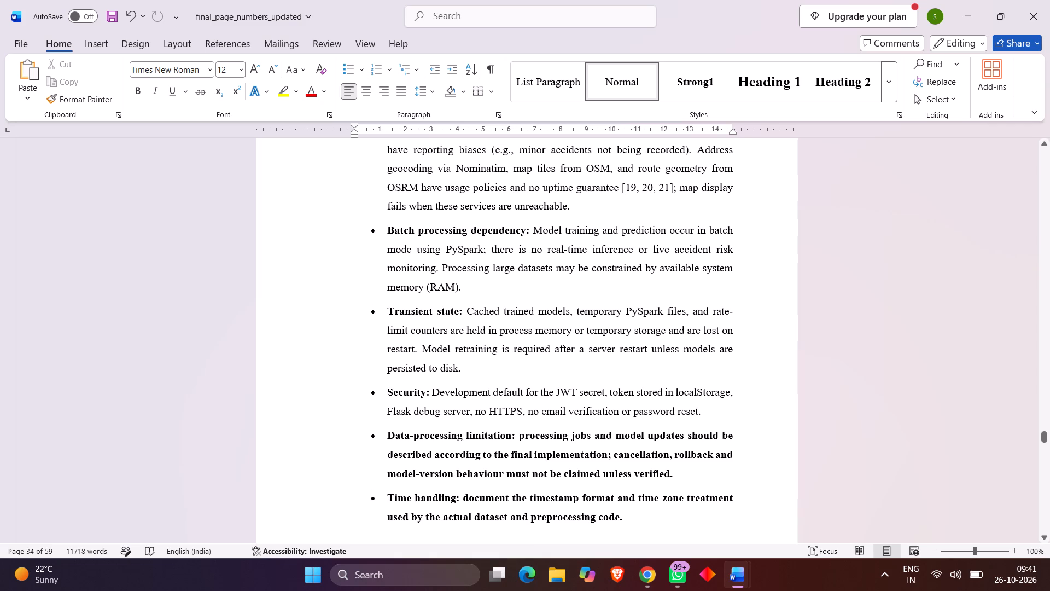
Remove bold from the description after "Data-processing limitation:" in the limitations list, keeping the label bold.
left_click(515, 430)
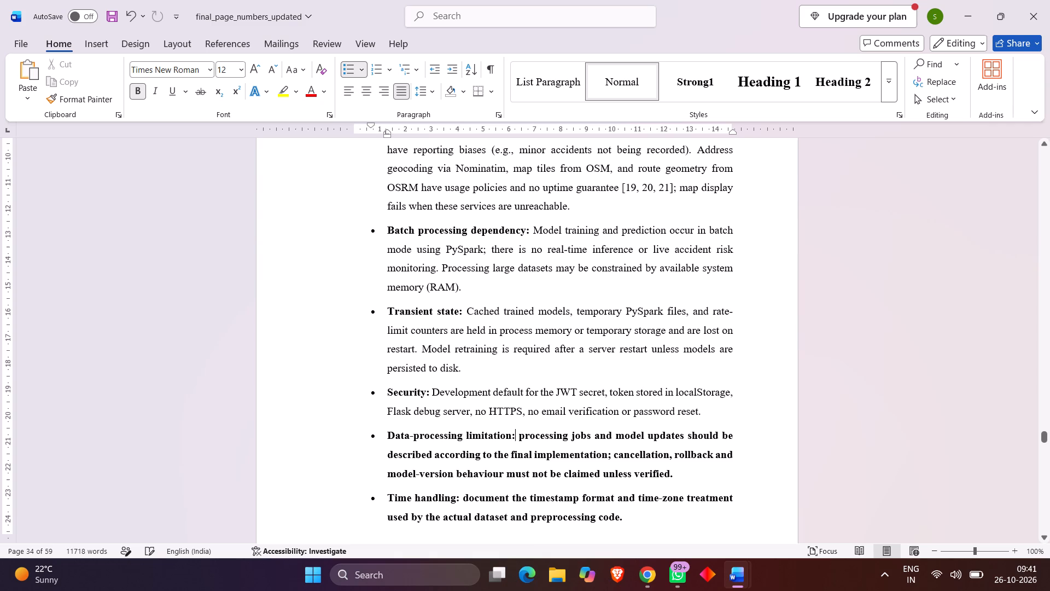
key("Right")
key("shift+Down")
key("shift+Down")
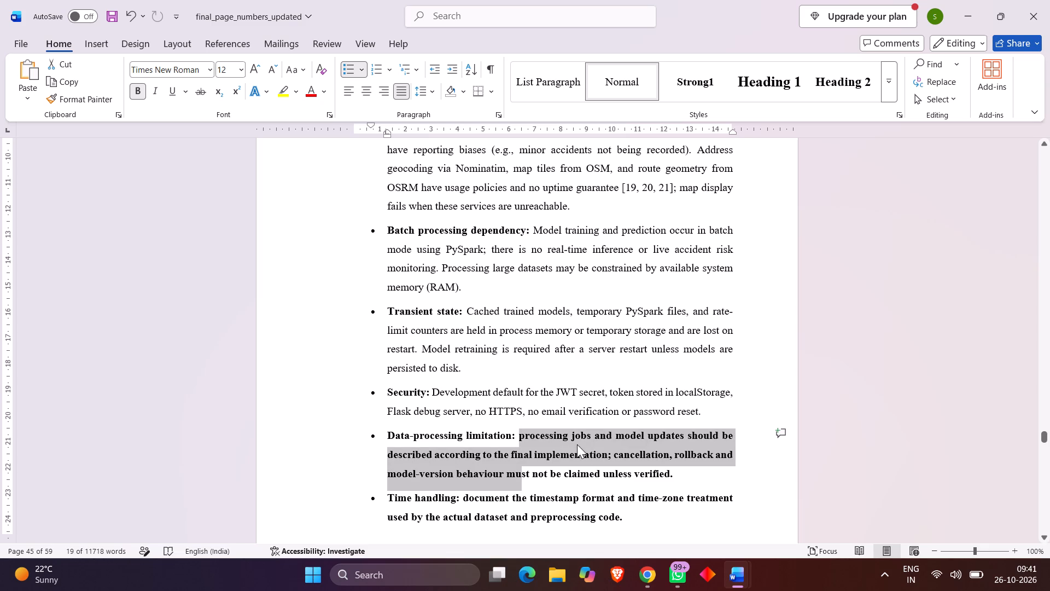
key("shift+Right")
key("shift+Right")
key("shift+Right")
key("shift+Right")
key("shift+Right")
key("shift+Right")
key("shift+Right")
key("shift+Right")
key("shift+Right")
key("shift+Right")
key("shift+Right")
key("shift+Right")
key("shift+Right")
key("shift+Right")
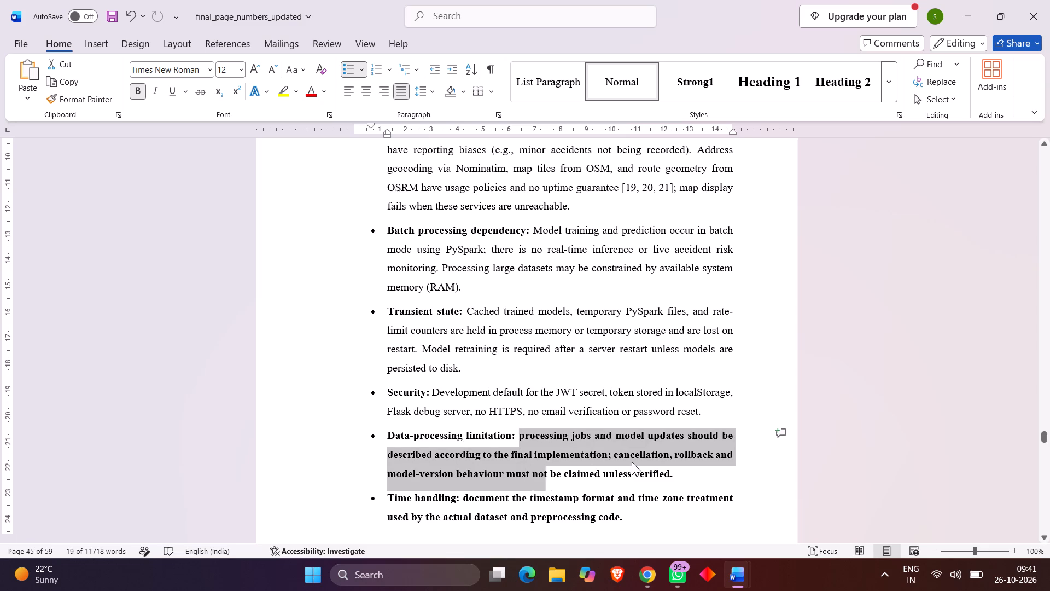
key("shift+Right")
key("shift+Right")
key("shift+Right")
key("shift+Right")
key("shift+Right")
key("shift+Right")
key("shift+Right")
key("shift+Right")
key("shift+Right")
key("shift+Right")
key("shift+Right")
key("shift+Right")
key("shift+Right")
key("shift+Right")
key("shift+Right")
key("shift+Right")
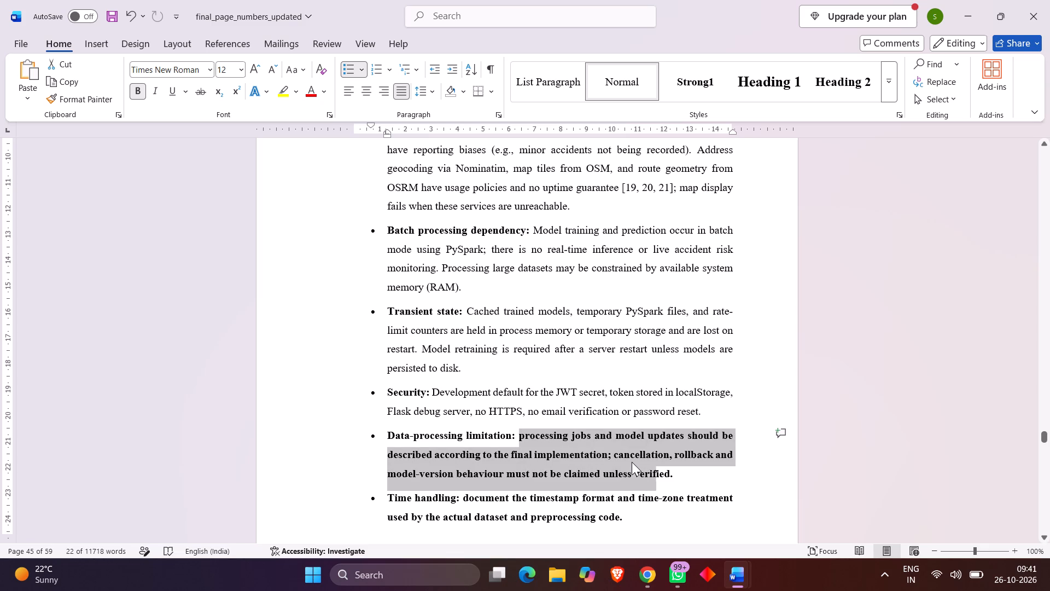
key("shift+Right")
key("shift+Right")
key("shift+Right")
key("shift+Right")
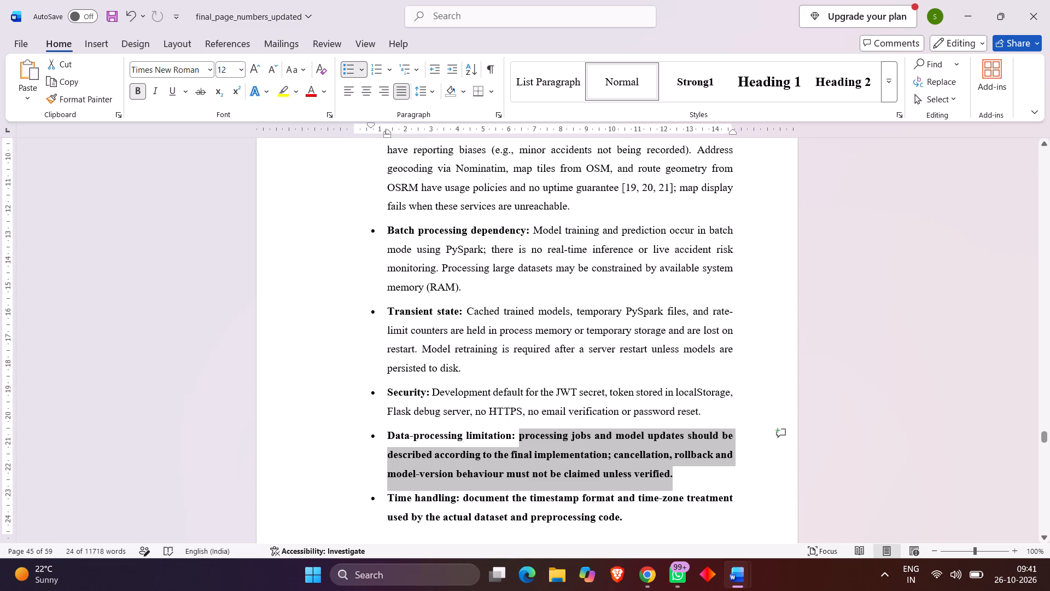
left_click(142, 92)
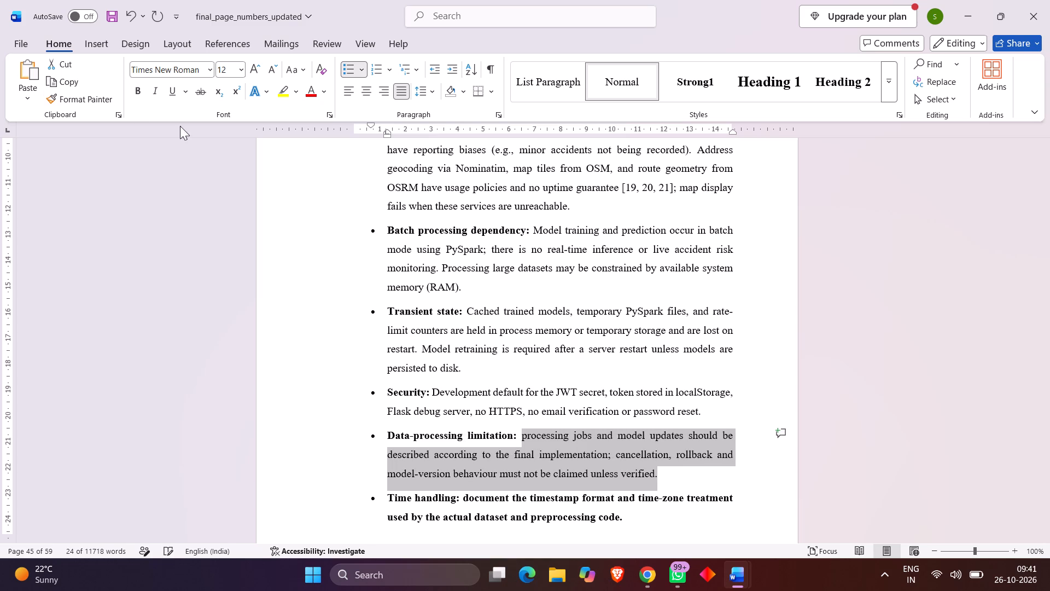
left_click(540, 455)
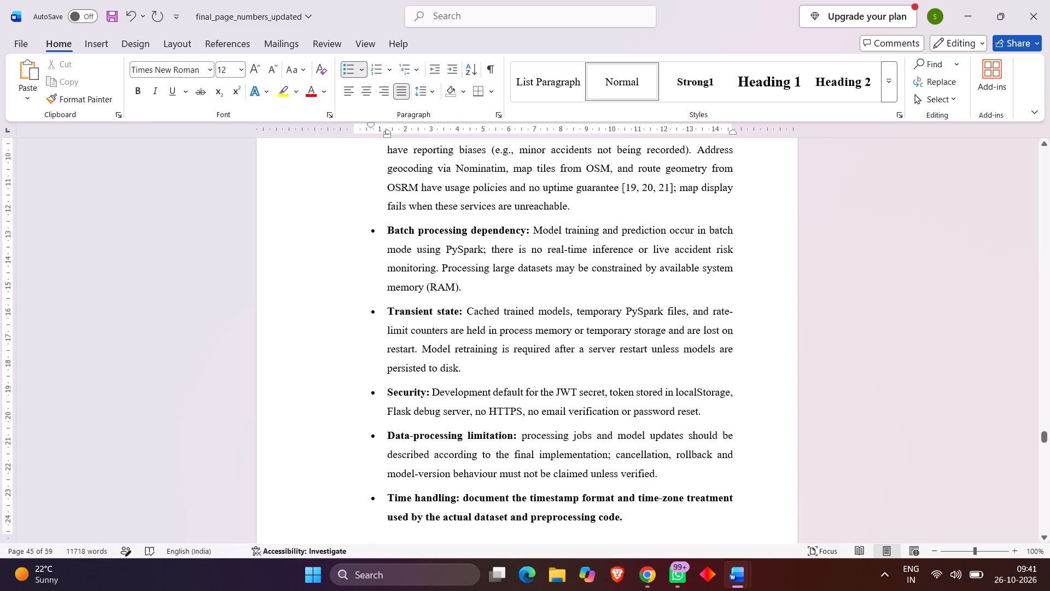
Remove bold from the description after "Time handling:" in the limitations list, keeping the label bold.
scroll(539, 455, "down", 1)
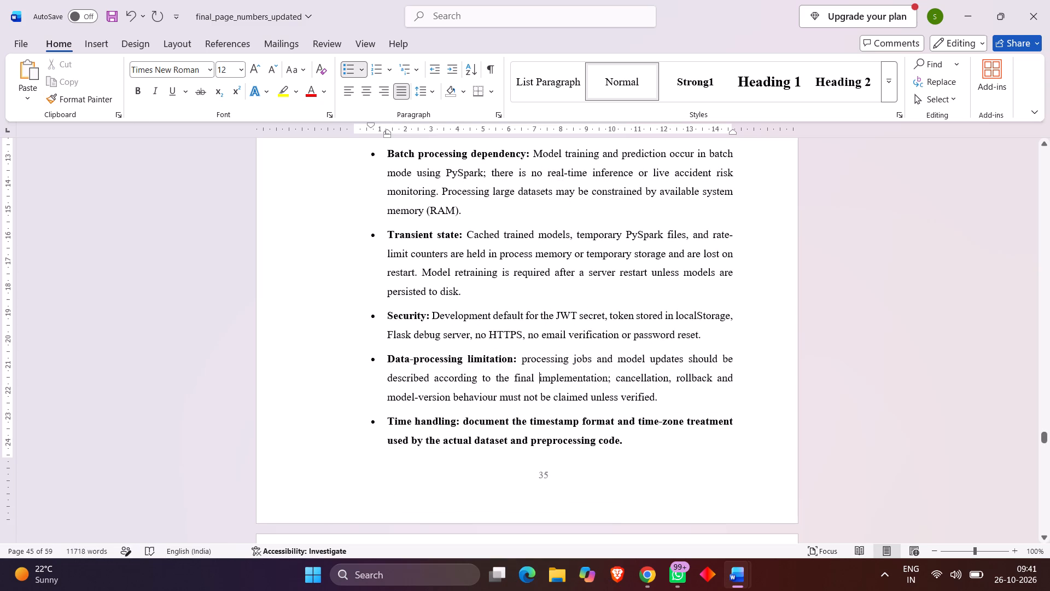
left_click(469, 424)
key("Left")
key("shift+Down")
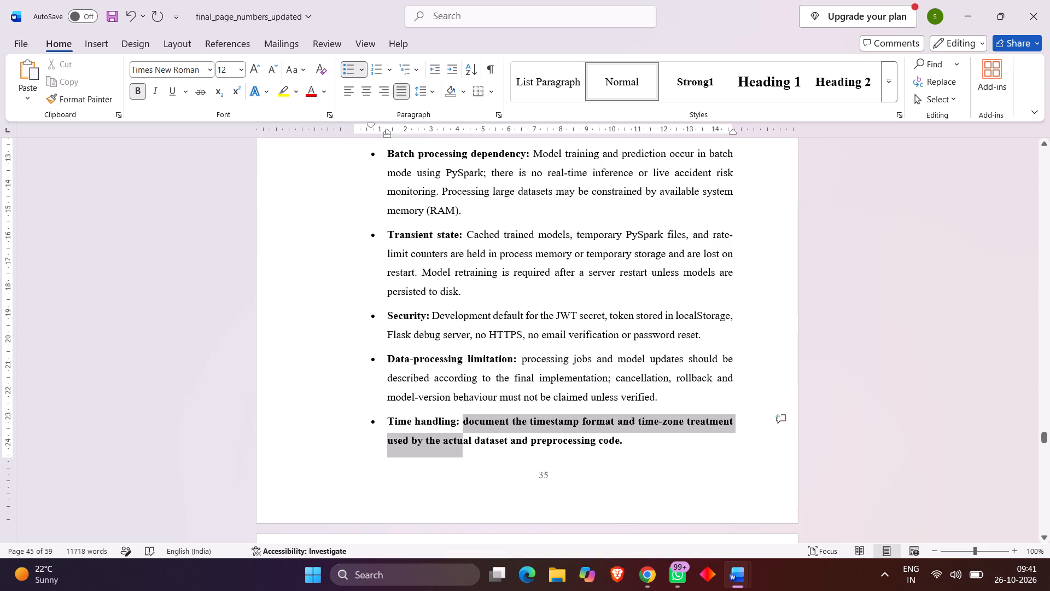
key("shift+Right")
key("shift+Right")
key("shift+Right")
key("shift+Right")
key("shift+Right")
key("shift+Right")
key("shift+Right")
key("shift+Right")
key("shift+Right")
key("shift+Right")
key("shift+Right")
key("shift+Right")
key("shift+Right")
key("shift+Right")
key("shift+Right")
key("shift+Right")
key("shift+Right")
key("shift+Right")
key("shift+Right")
key("shift+Right")
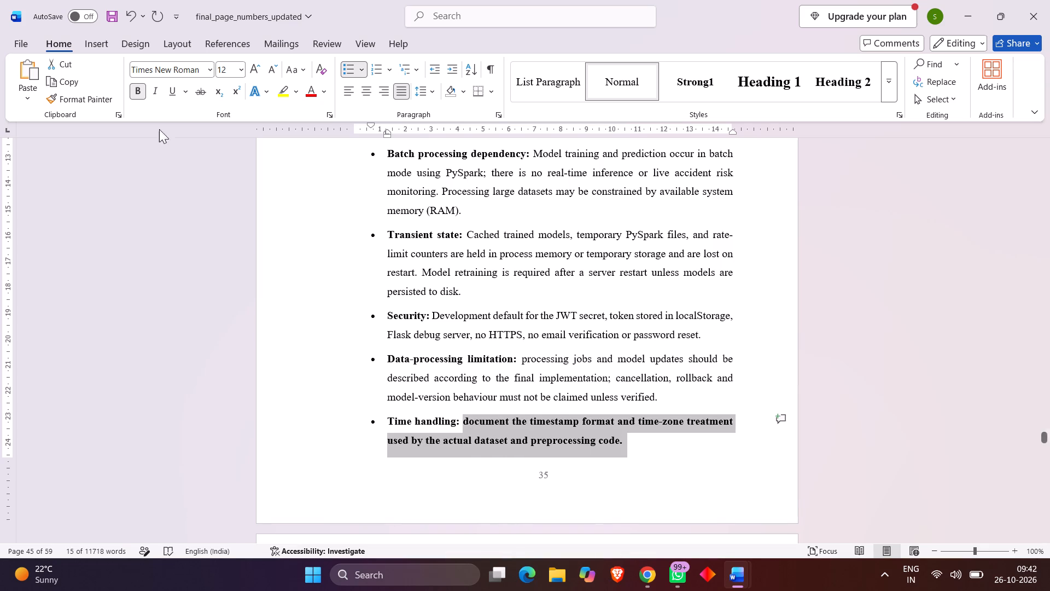
left_click(135, 93)
left_click(503, 362)
Remove bold from the description after "Scale:" in the limitations list, keeping the label bold.
scroll(525, 405, "down", 1)
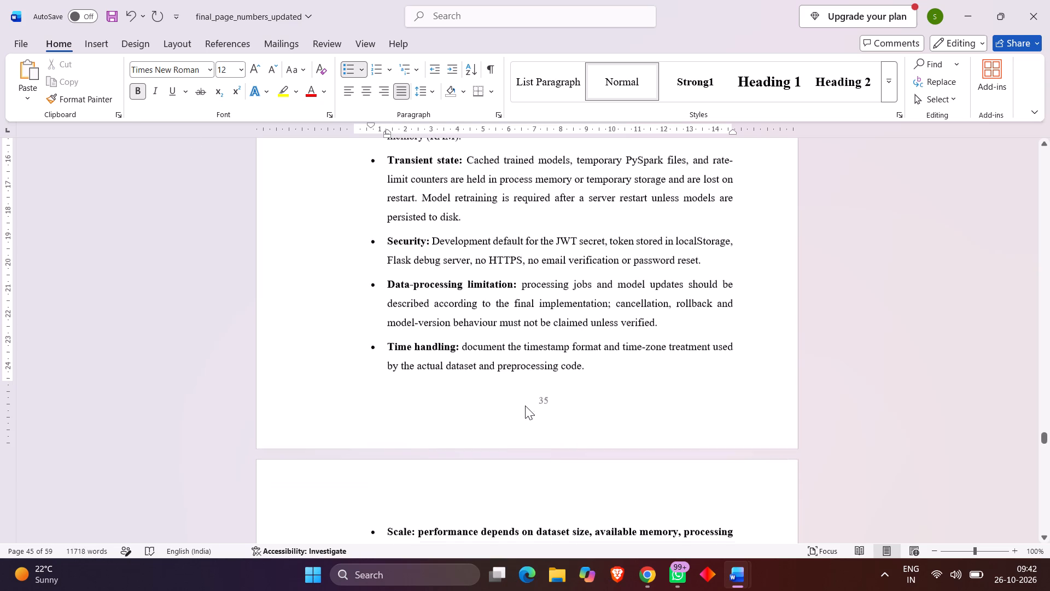
scroll(525, 405, "down", 2)
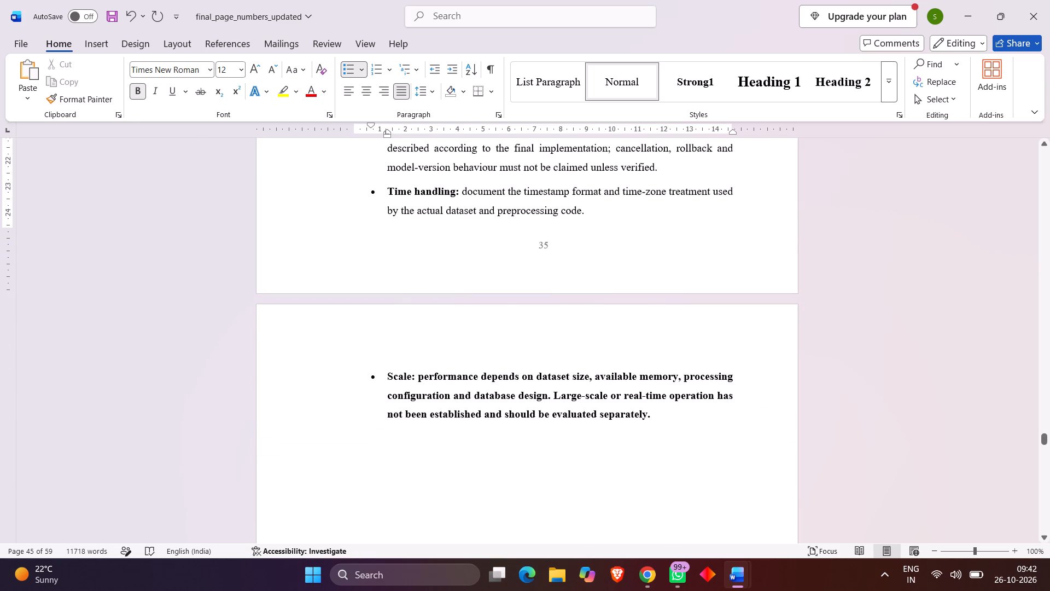
left_click_drag(419, 374, 646, 434)
left_click(659, 407)
left_click(617, 477)
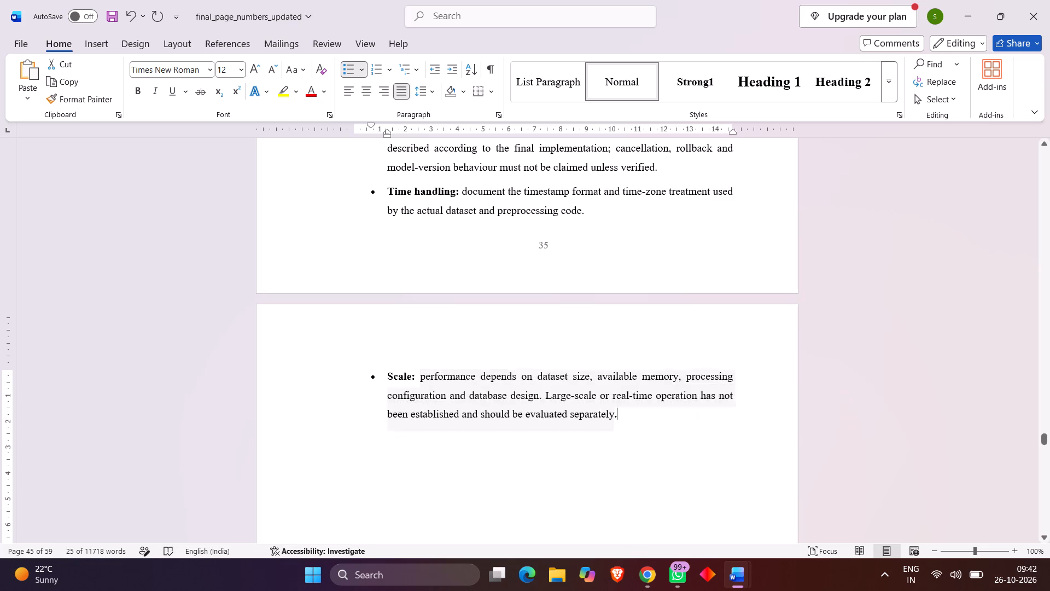
In section 7.2, remove bold from the description after "Historical accident data ingestion and preprocessing:", keeping the label bold.
scroll(617, 477, "down", 9)
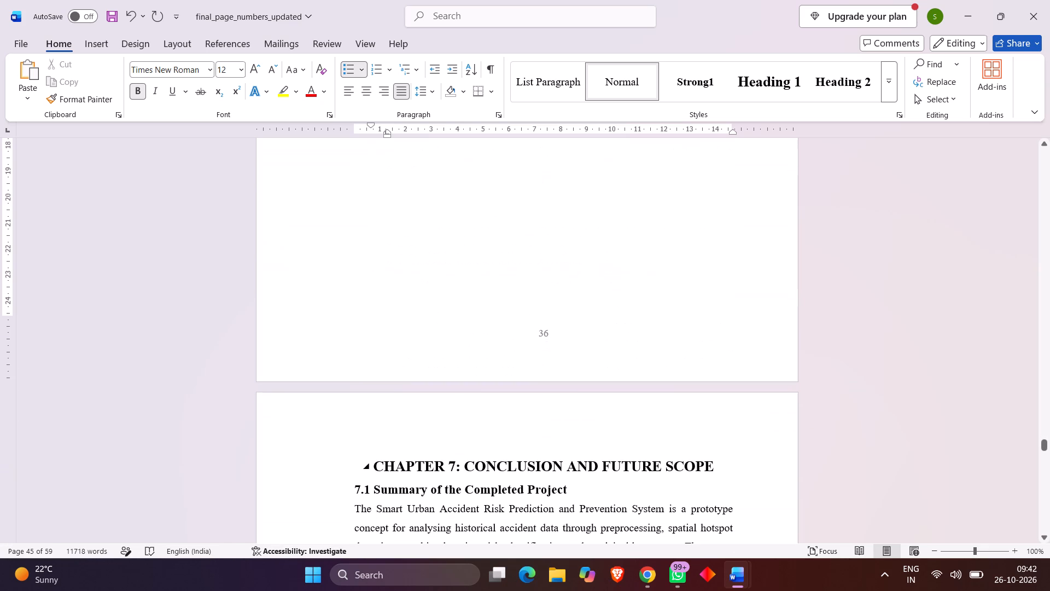
scroll(617, 479, "down", 5)
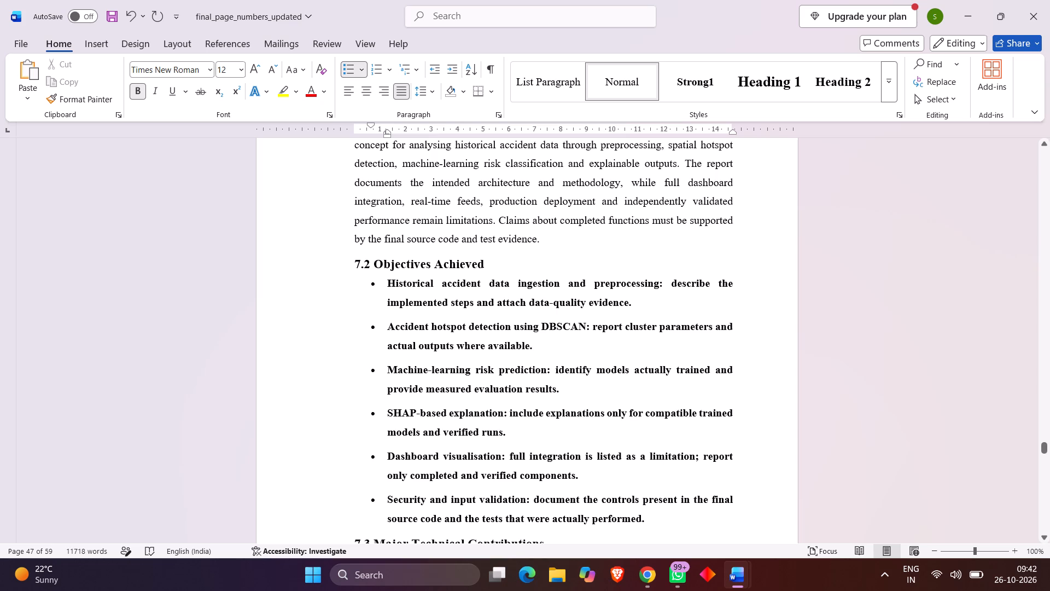
left_click(675, 283)
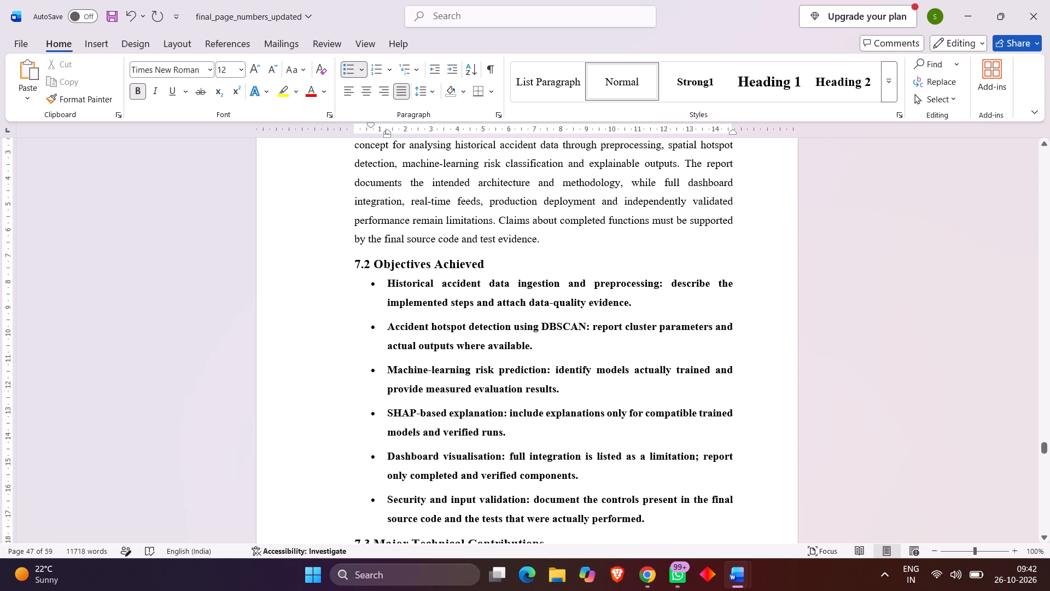
key("Left")
key("shift+Down")
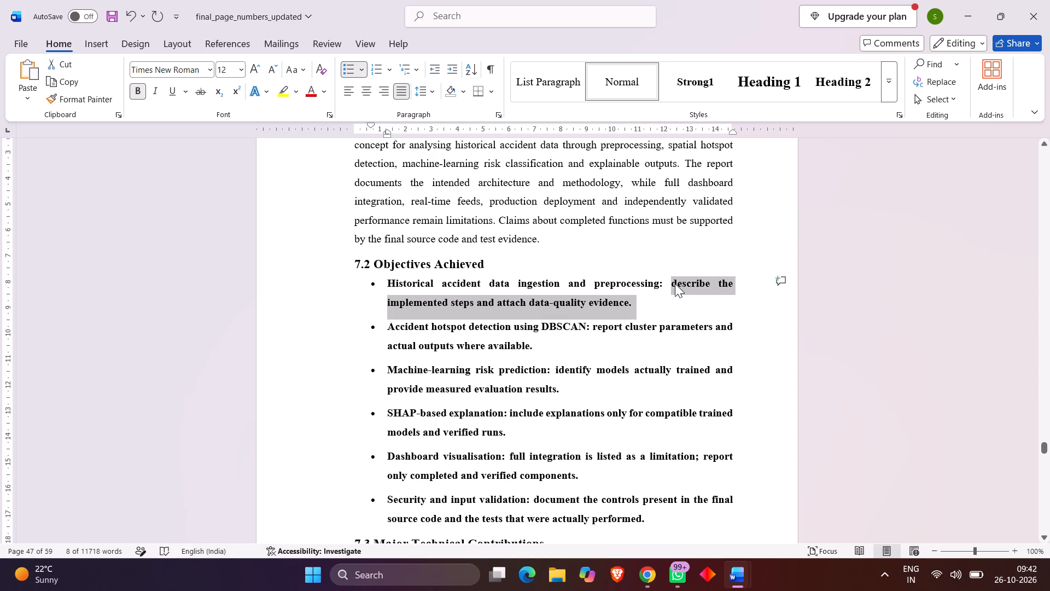
left_click(142, 96)
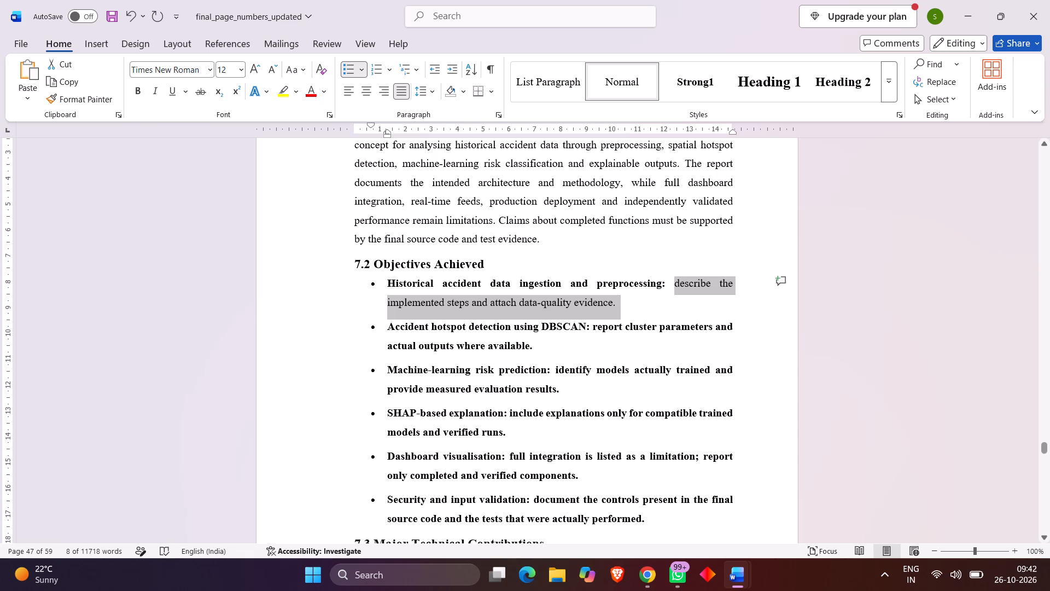
left_click(641, 313)
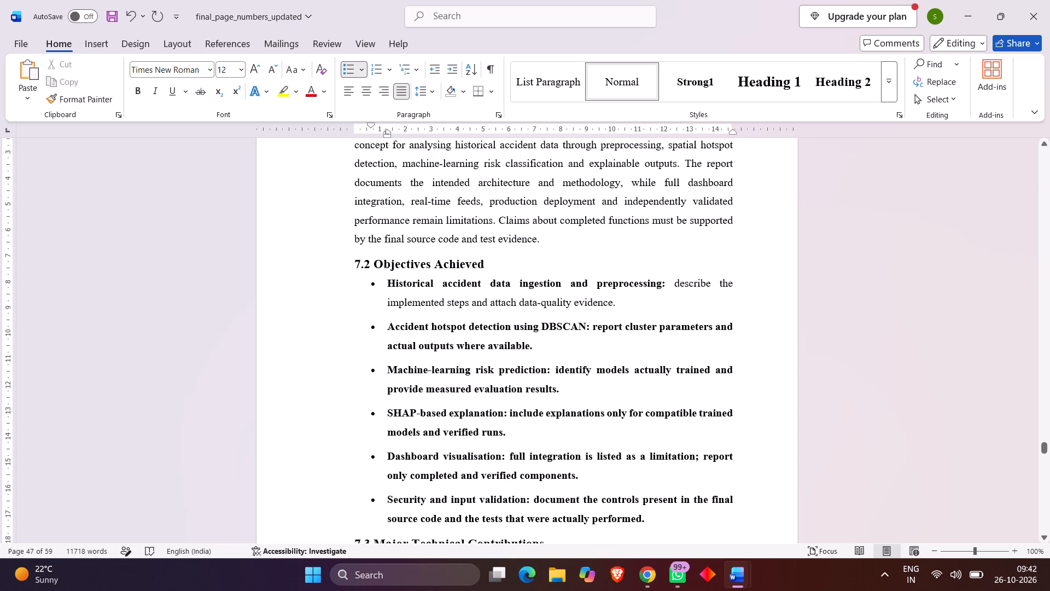
Remove bold from the description after "Accident hotspot detection using DBSCAN:" in section 7.2, keeping the label bold.
left_click_drag(591, 323, 601, 341)
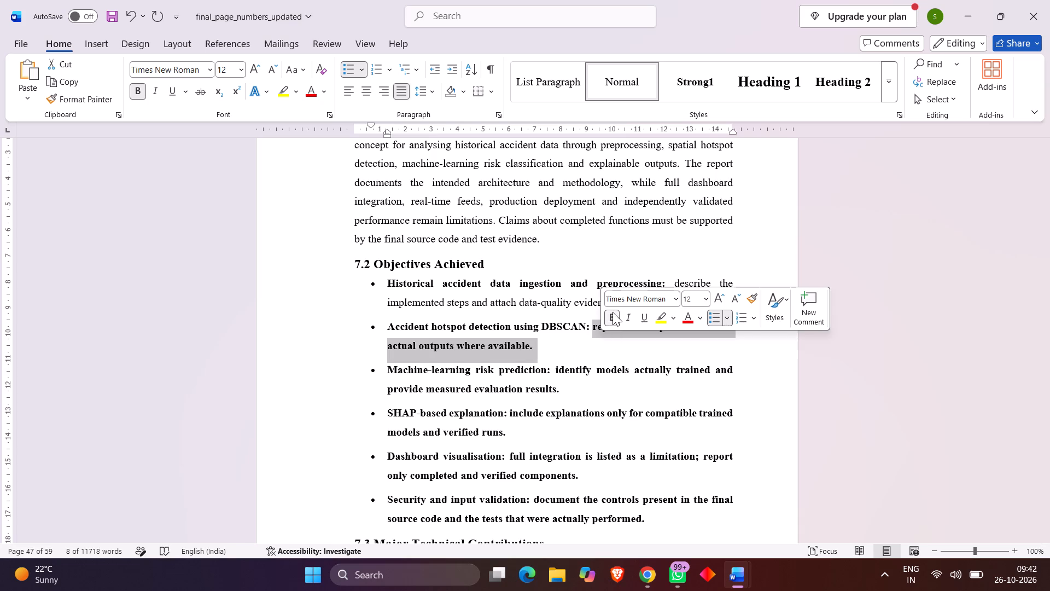
left_click(615, 314)
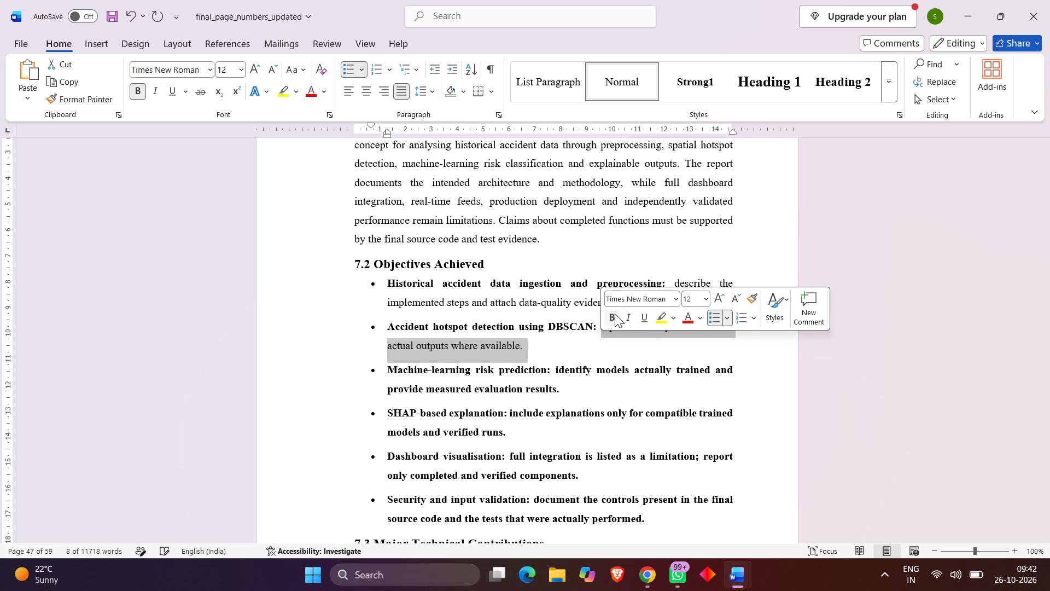
left_click(594, 349)
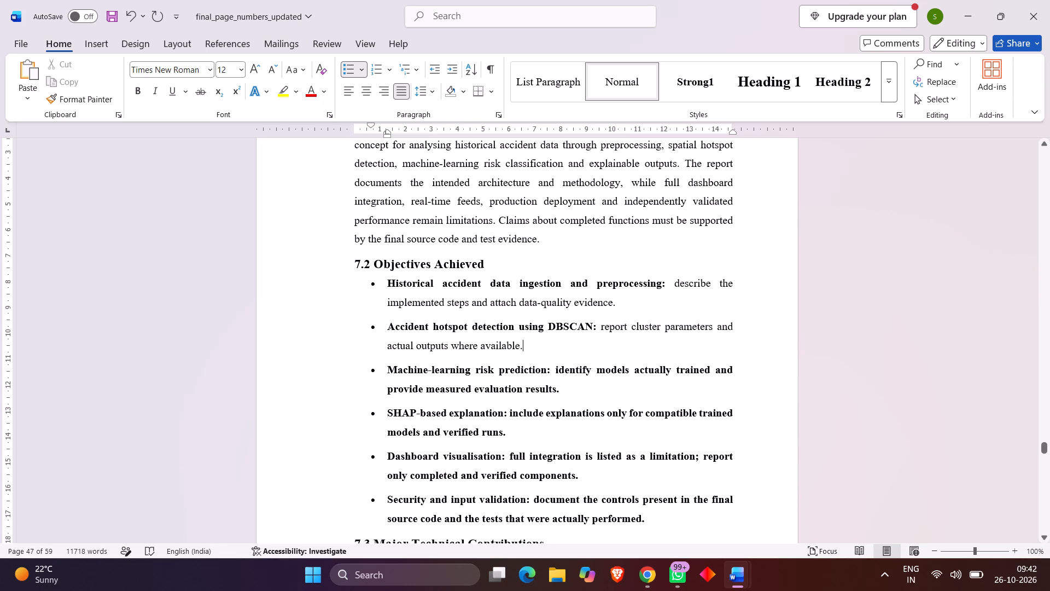
Remove bold from the description after "Machine-learning risk prediction:" in section 7.2, keeping the label bold.
left_click_drag(555, 365, 571, 389)
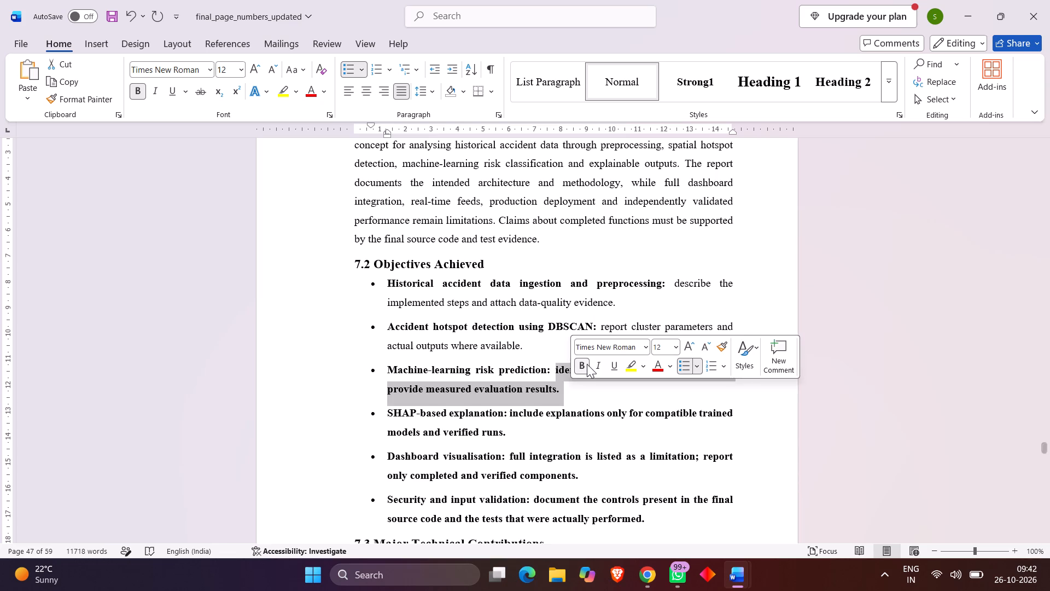
left_click(587, 363)
Remove bold from the description after "SHAP-based explanation:" in section 7.2, keeping the label bold.
scroll(587, 363, "down", 1)
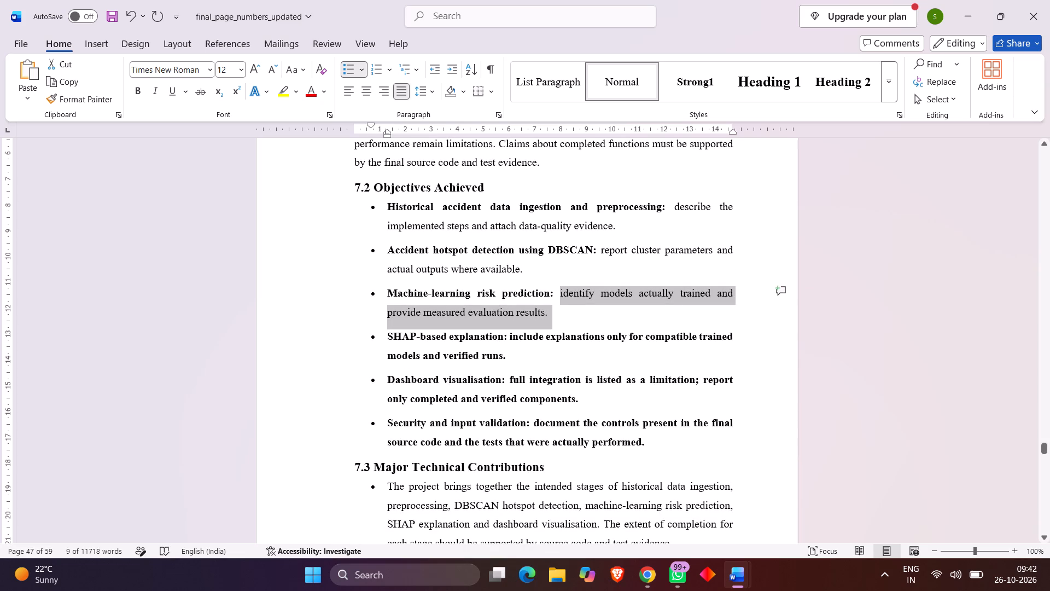
left_click_drag(507, 333, 520, 355)
left_click(520, 355)
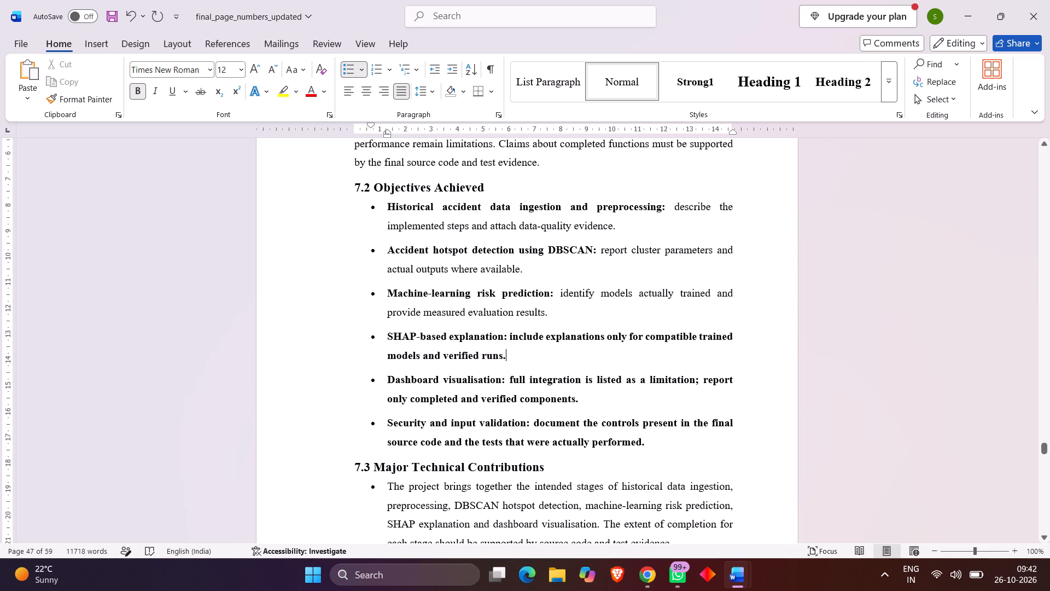
left_click_drag(510, 332, 512, 354)
left_click(522, 333)
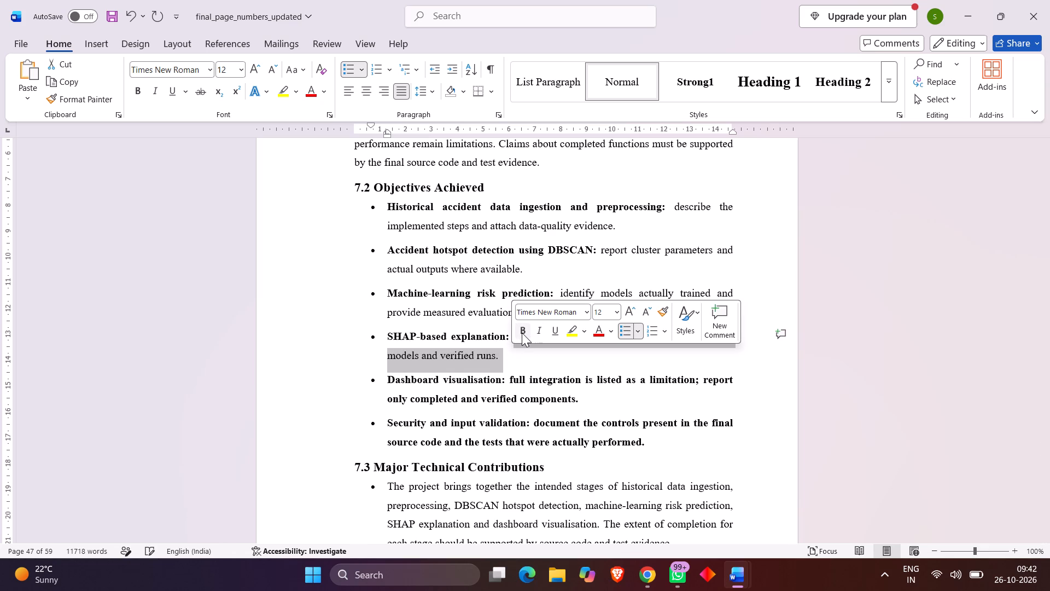
Remove bold from the description after "Dashboard visualisation:" in section 7.2, keeping the label bold.
left_click(511, 380)
key("Left")
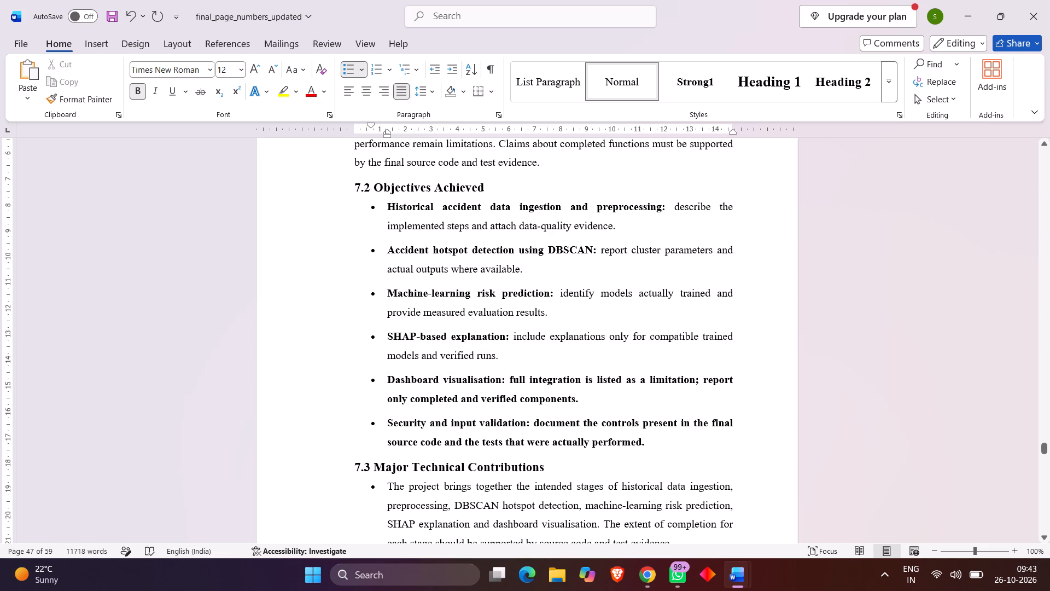
key("shift+Down")
key("shift+Right")
key("shift+Right")
key("shift+Right")
key("shift+Right")
key("shift+Right")
key("shift+Right")
key("shift+Right")
key("shift+Right")
key("shift+Right")
key("shift+Right")
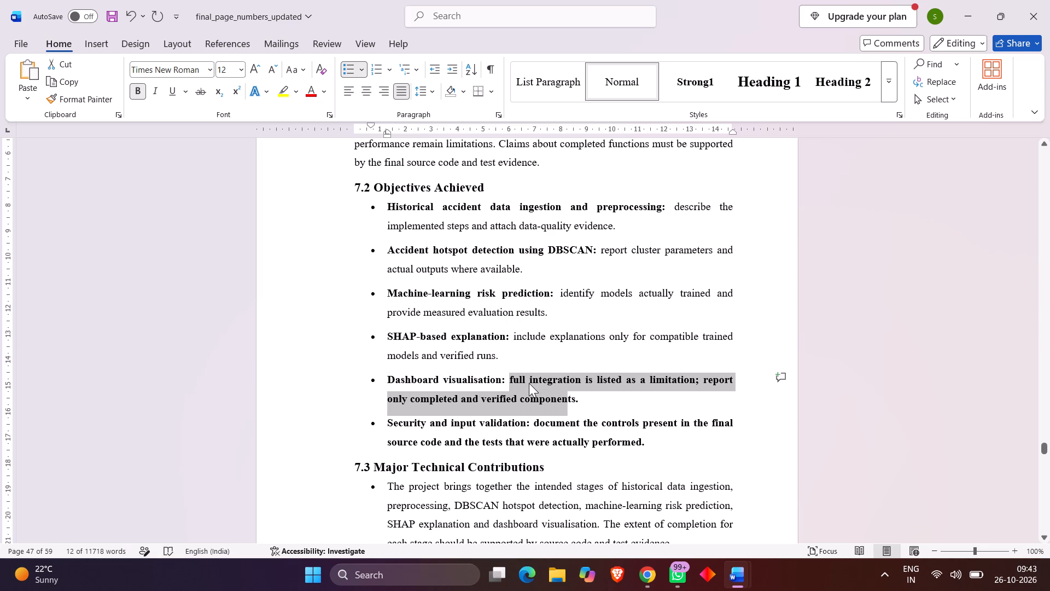
key("shift+Right")
key("shift+Right")
key("shift+Right")
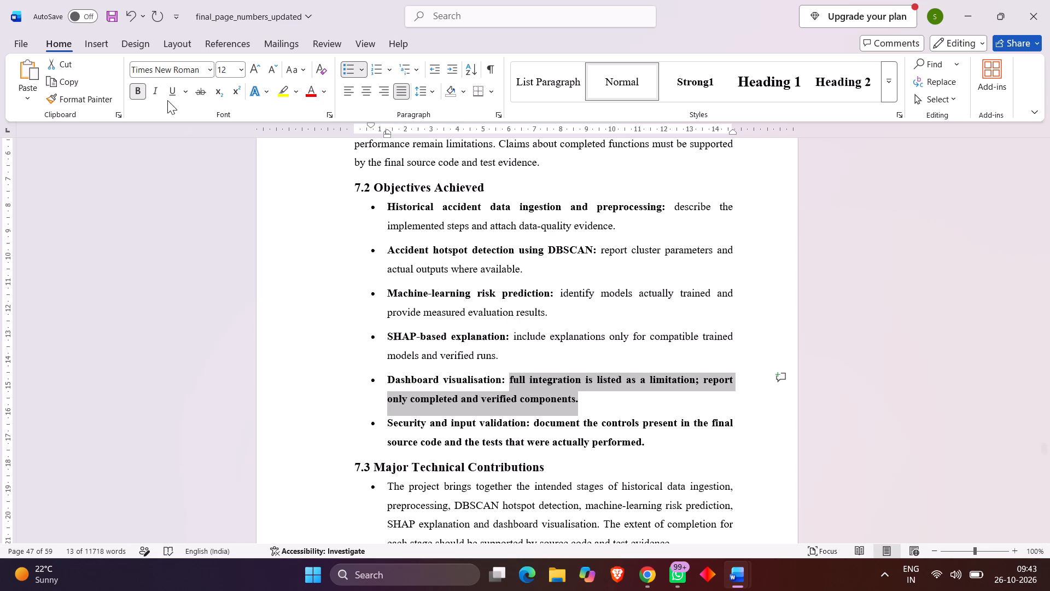
left_click(134, 87)
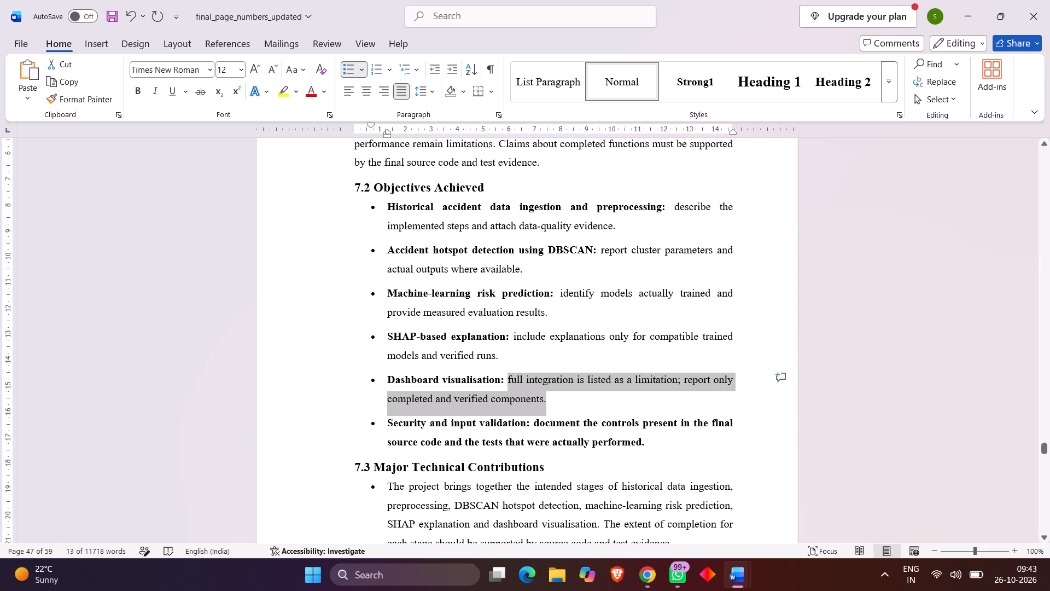
Select the bold description after "Security and input validation:" in section 7.2, starting at "document the controls".
left_click(539, 420)
key("Left")
key("shift+Down")
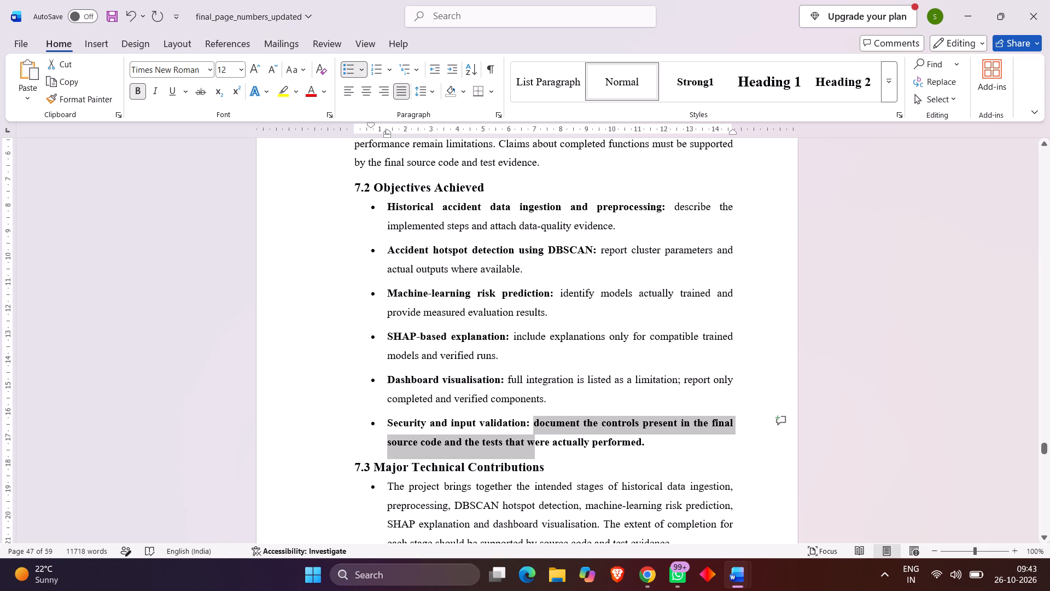
key("shift+Right")
key("shift+Right")
key("shift+Right")
key("shift+Right")
key("shift+Right")
key("shift+Right")
key("shift+Right")
key("shift+Right")
key("shift+Right")
key("shift+Right")
key("shift+Right")
key("shift+Right")
key("shift+Right")
key("shift+Right")
key("shift+Right")
key("shift+Right")
key("shift+Right")
key("shift+Right")
key("shift+Right")
key("shift+Right")
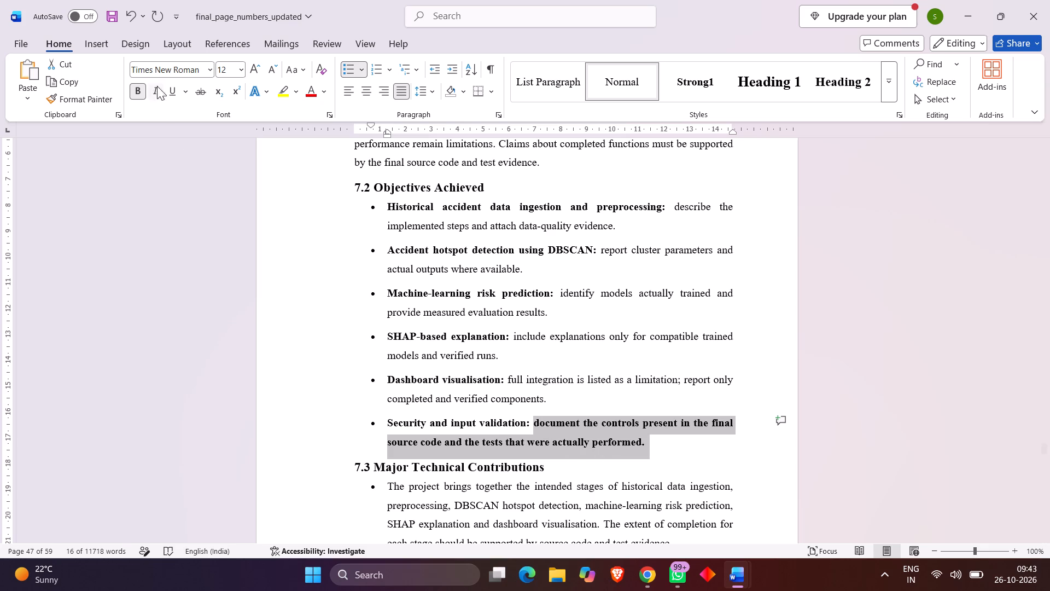
Remove bold from the selected description after "Security and input validation:" in section 7.2, keeping the label bold.
left_click(138, 94)
left_click(676, 430)
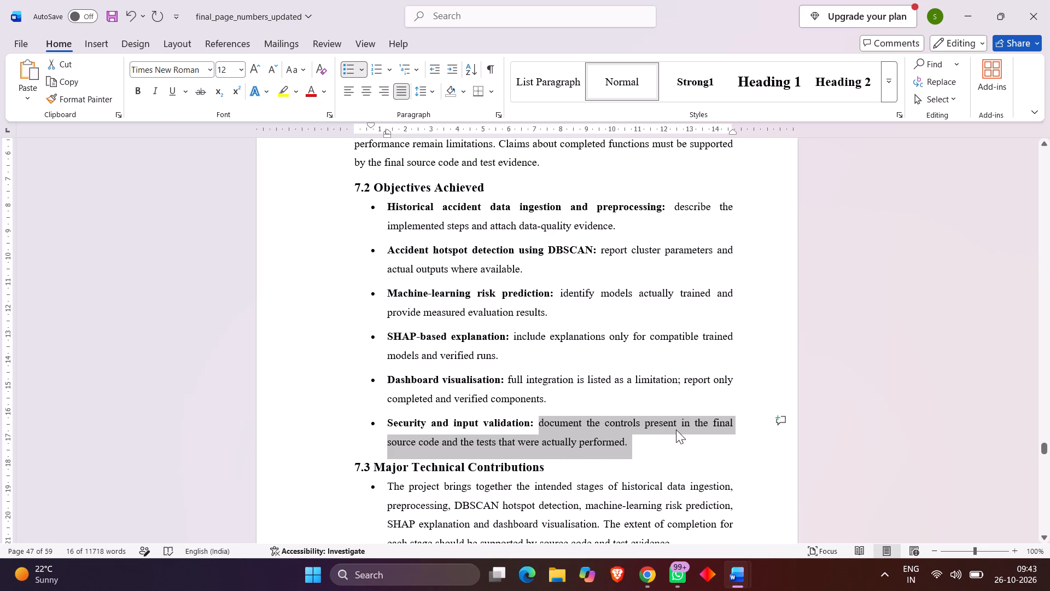
Review the rest of Chapter 7 and the headings and bullets of Appendix I: User Manual for formatting and content.
scroll(676, 430, "down", 3)
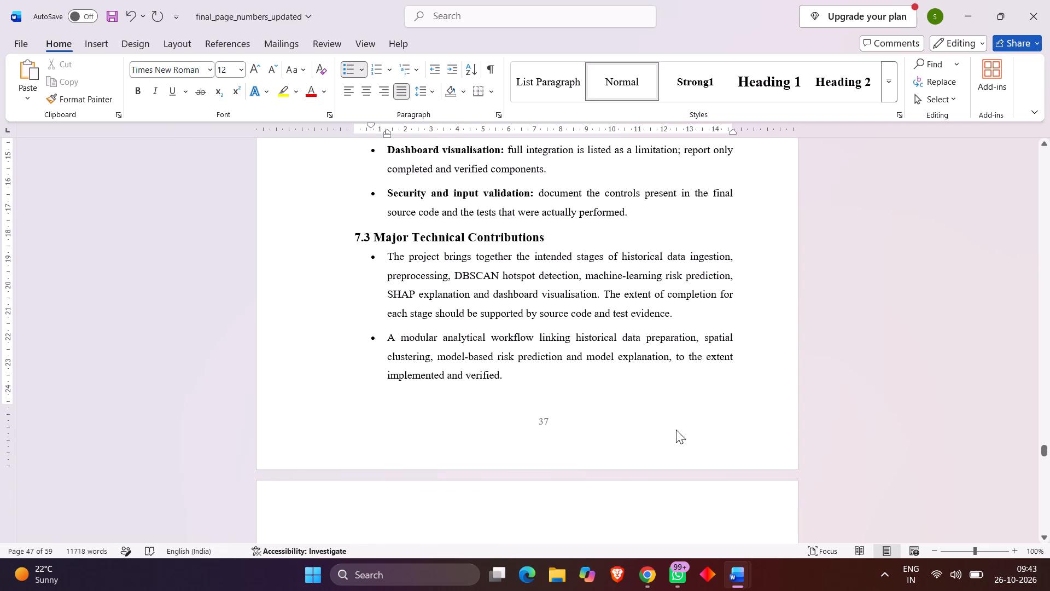
scroll(676, 430, "down", 6)
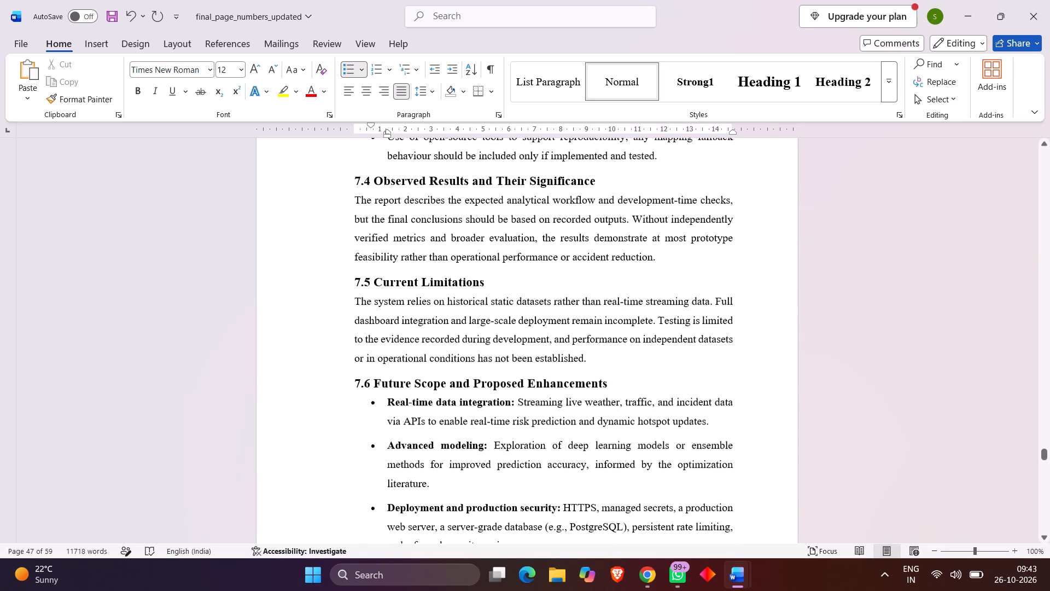
scroll(676, 430, "down", 12)
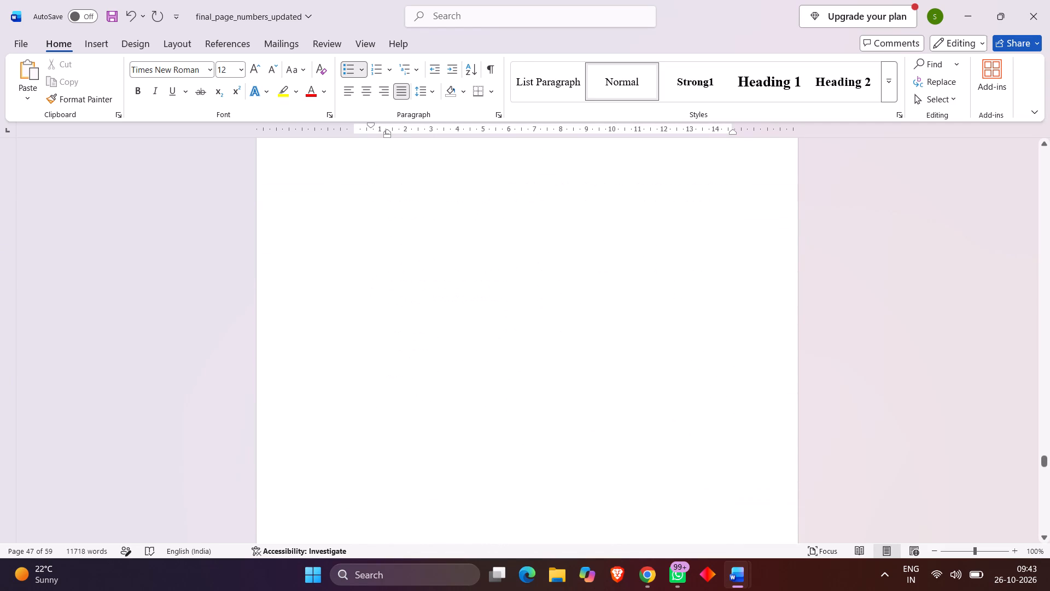
scroll(676, 430, "down", 8)
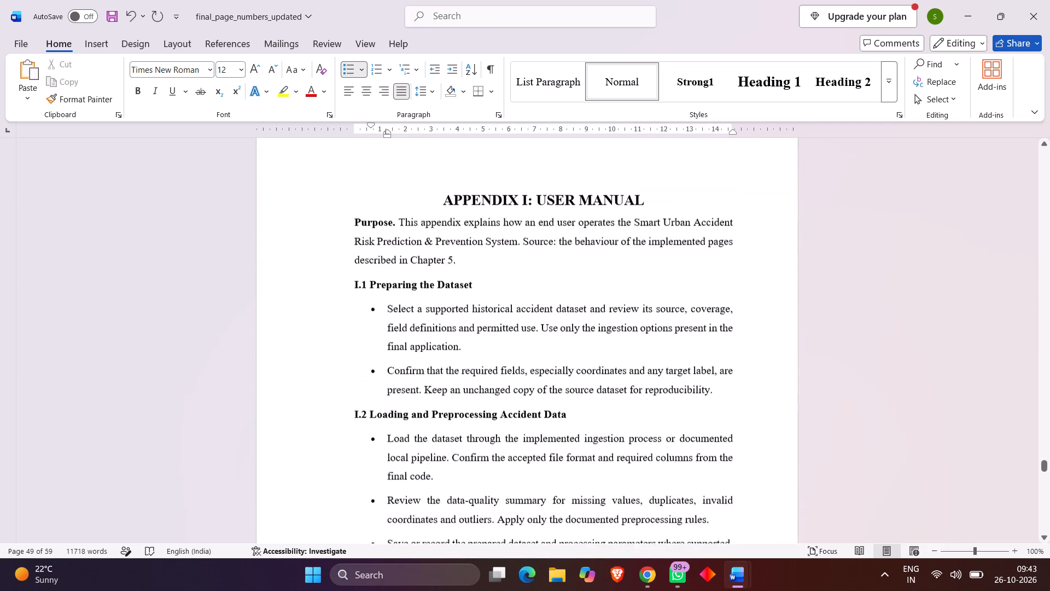
scroll(676, 430, "down", 4)
scroll(676, 430, "up", 5)
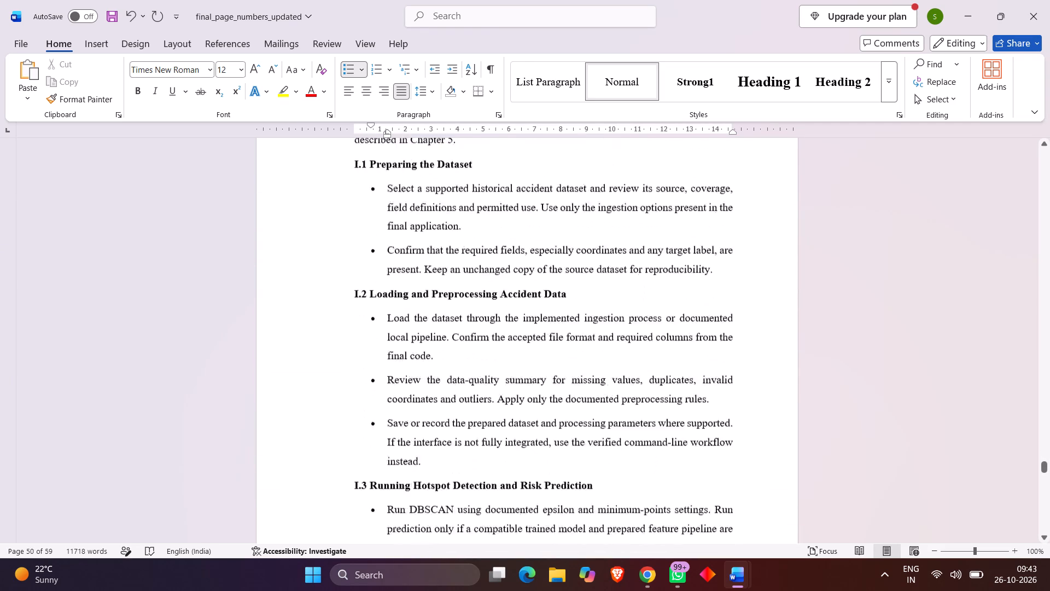
scroll(676, 430, "down", 4)
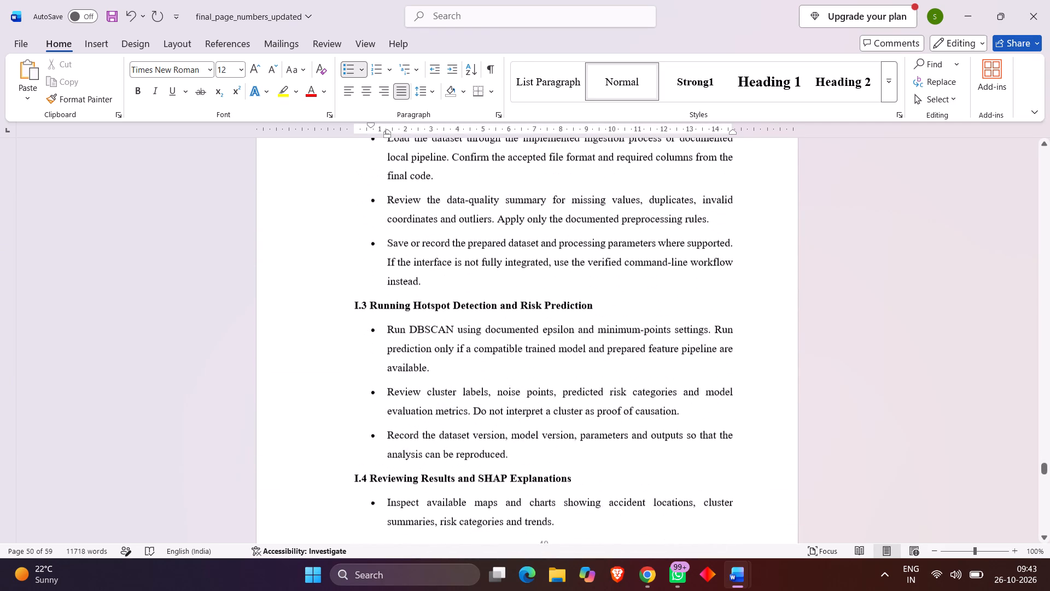
scroll(676, 430, "down", 1)
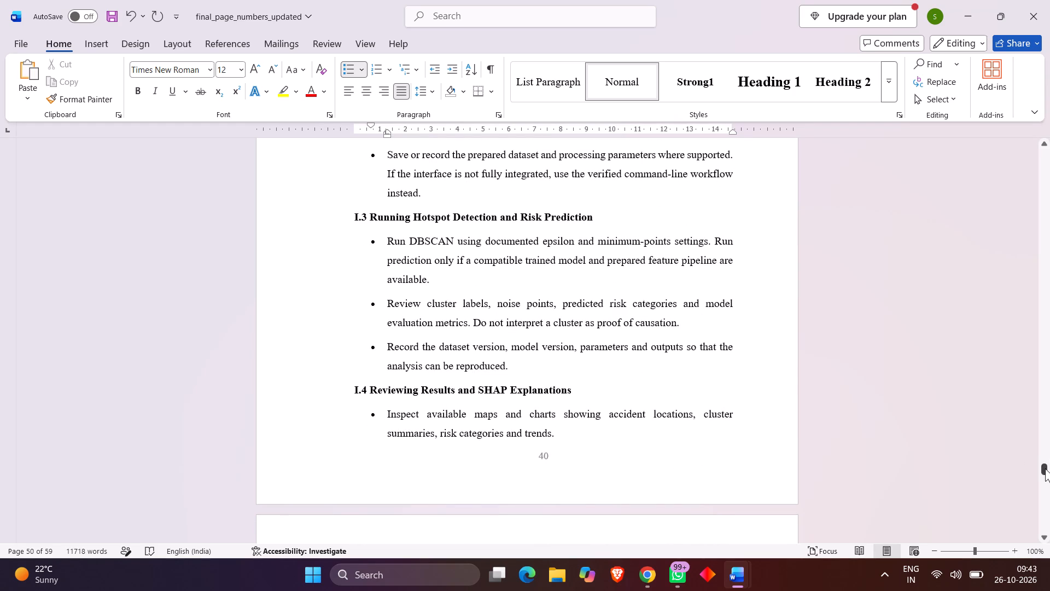
Examine the Chapter 7 and Appendix I entries in the table of contents against the headings in the report body.
left_click_drag(1045, 468, 987, 213)
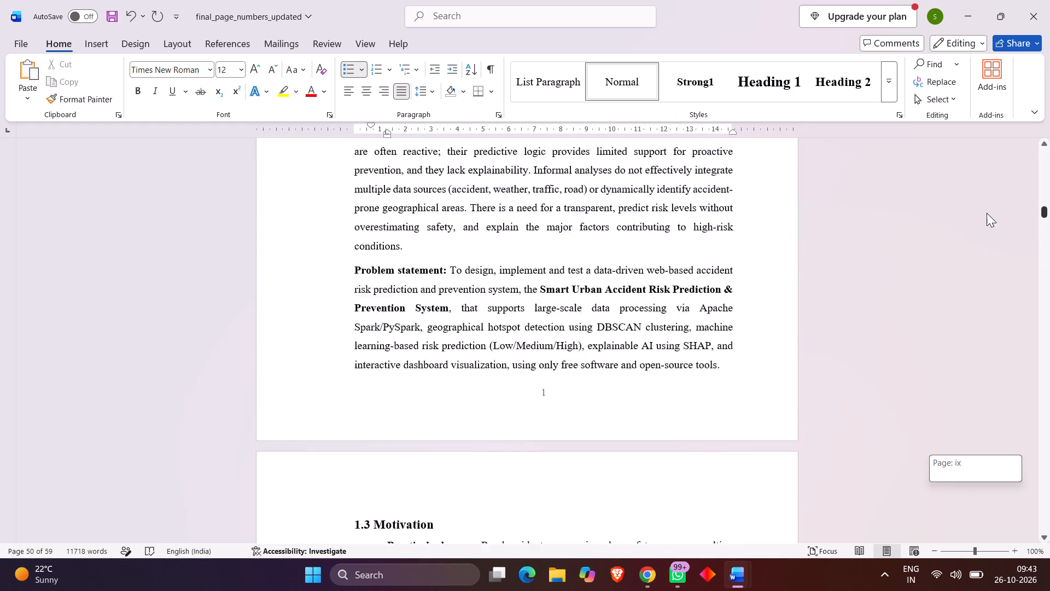
left_click_drag(987, 213, 987, 195)
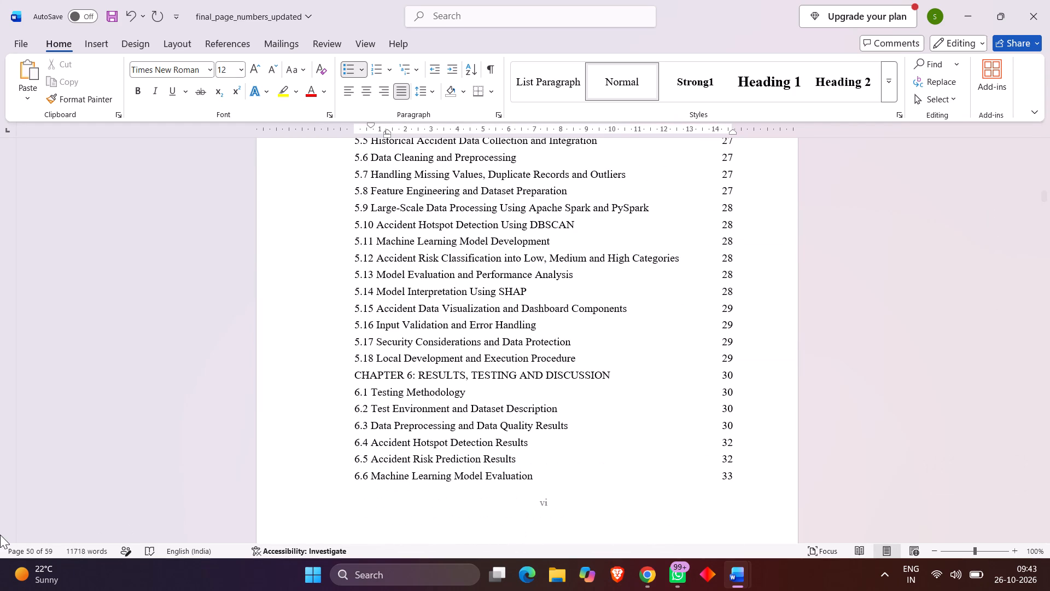
scroll(294, 379, "down", 2)
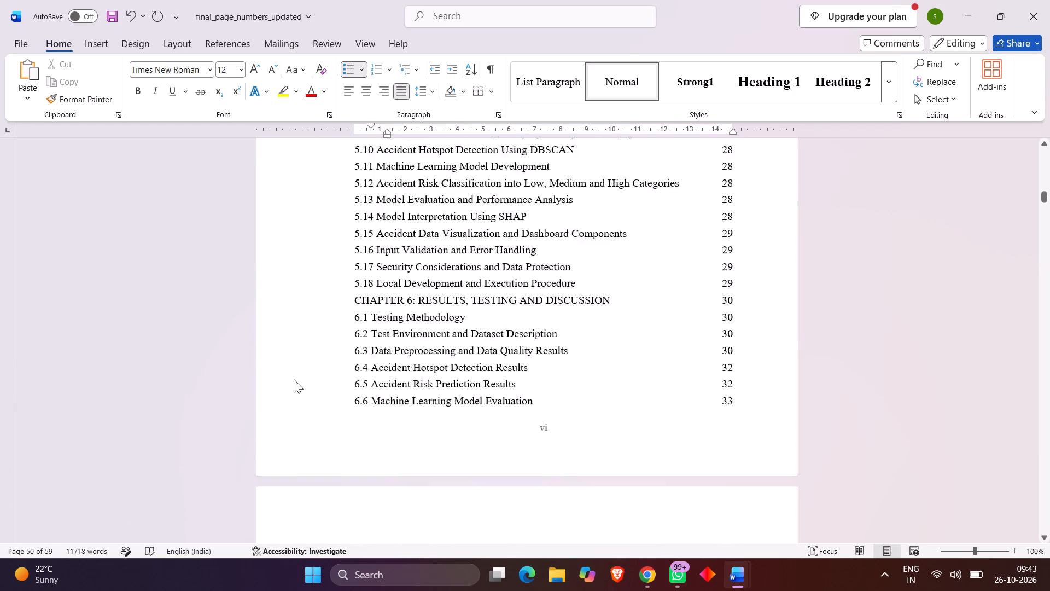
scroll(294, 379, "down", 5)
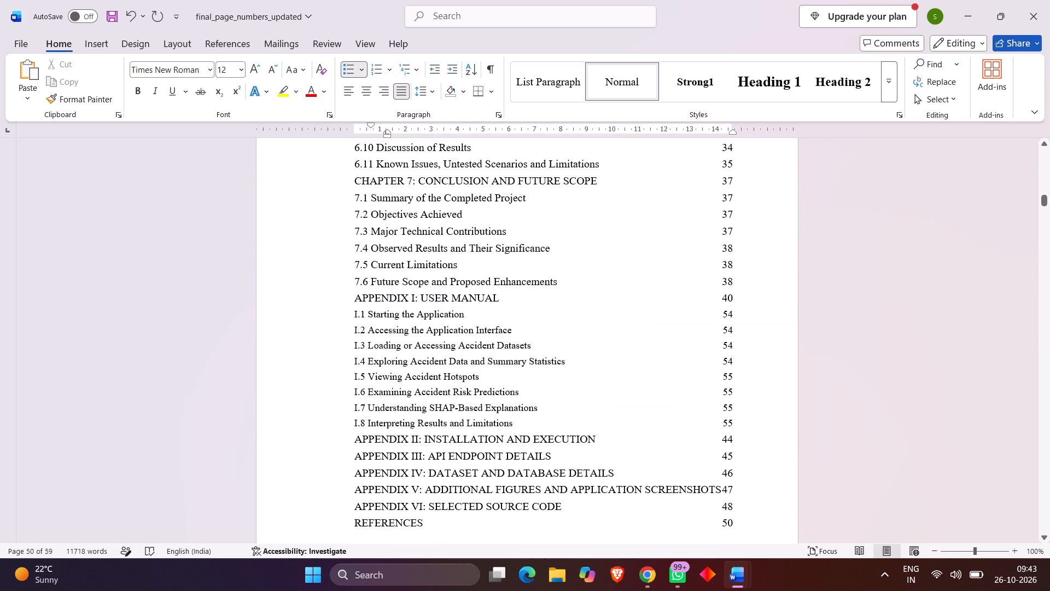
Examine the contents entries, the List of Tables page numbers and the layout of the front matter pages.
scroll(347, 369, "down", 5)
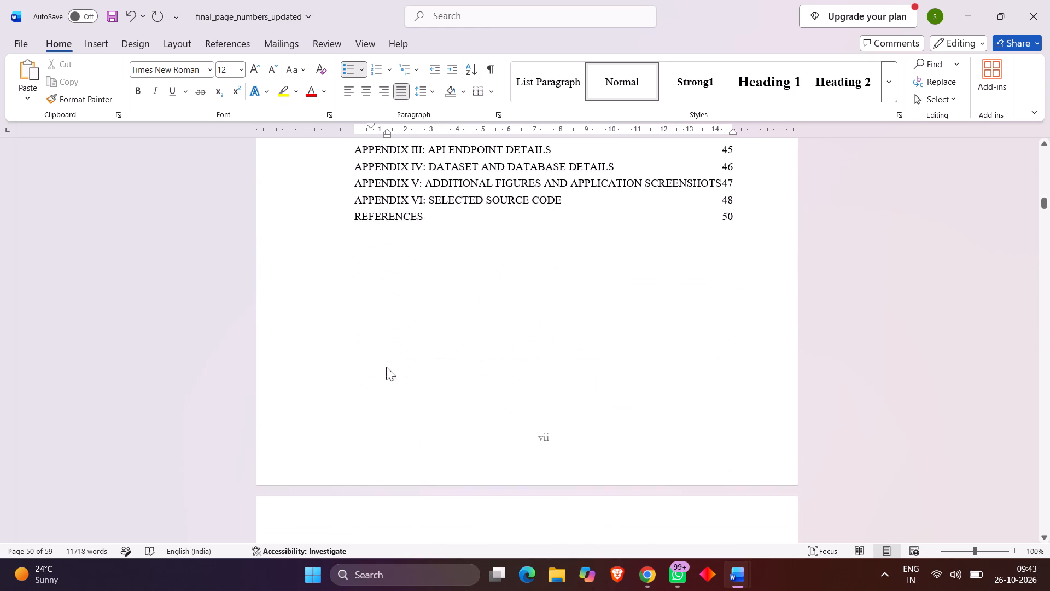
scroll(386, 374, "down", 8)
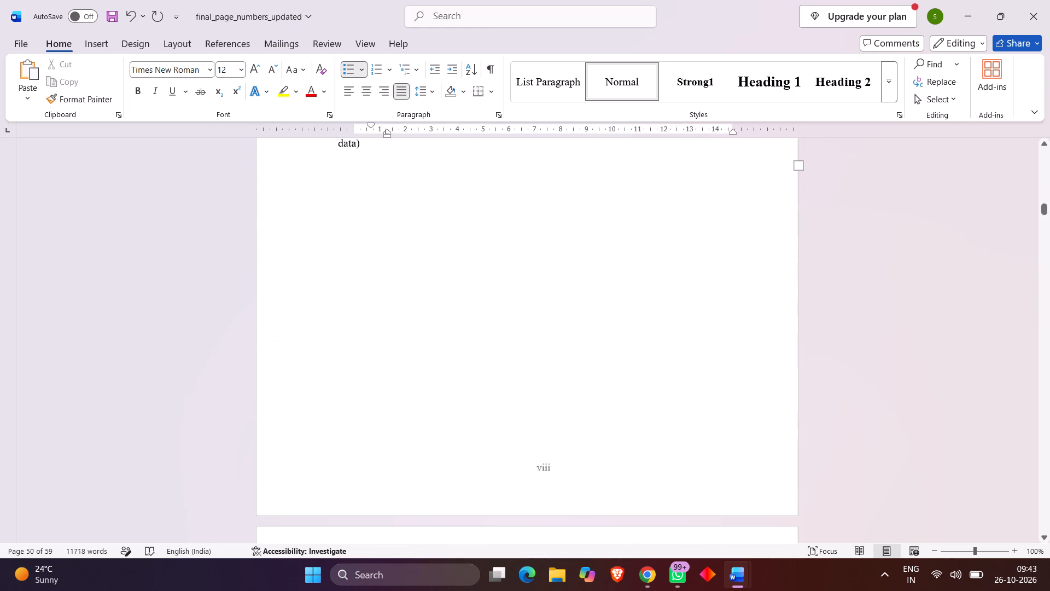
scroll(386, 374, "down", 7)
scroll(383, 375, "up", 1)
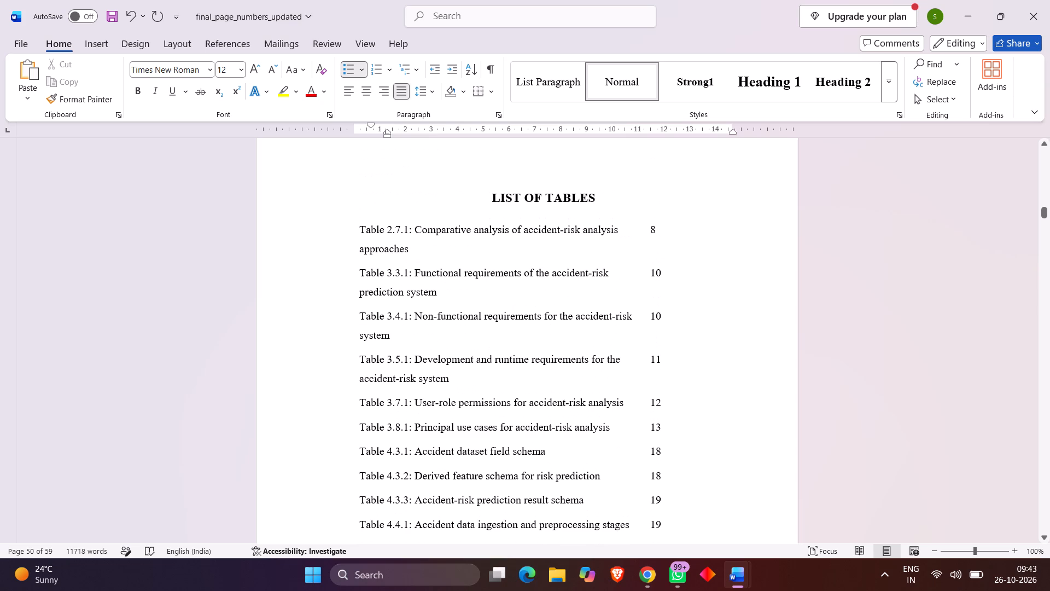
scroll(450, 359, "down", 2)
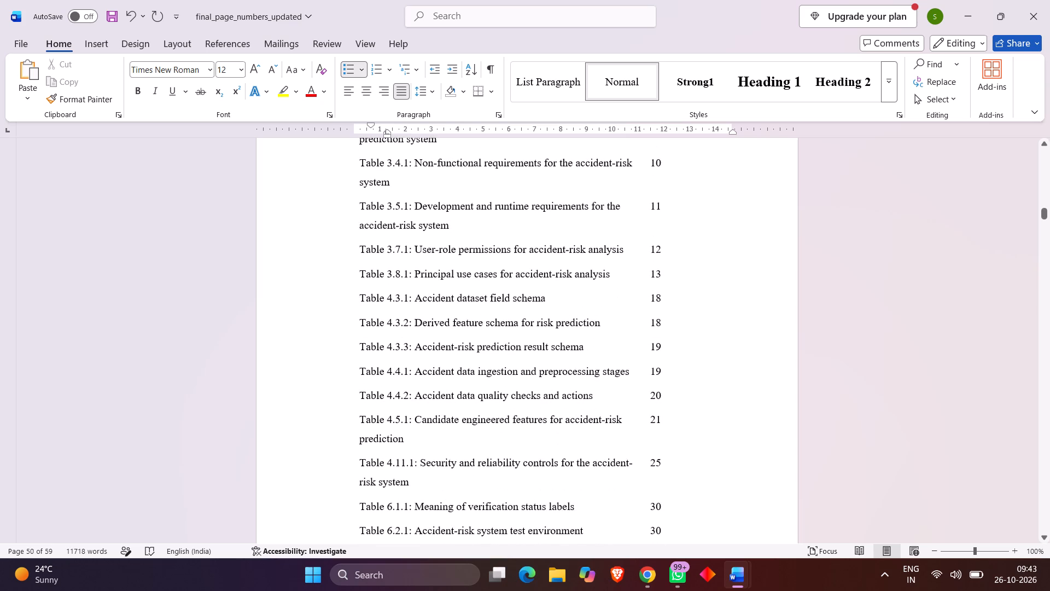
scroll(445, 364, "up", 7)
scroll(445, 364, "up", 17)
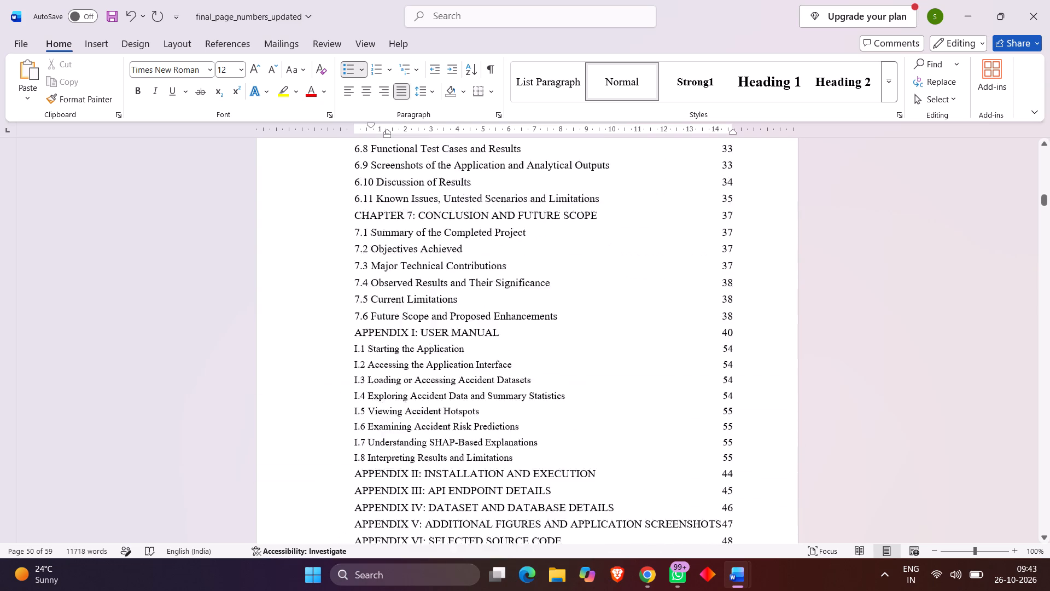
scroll(445, 364, "up", 20)
scroll(445, 364, "up", 12)
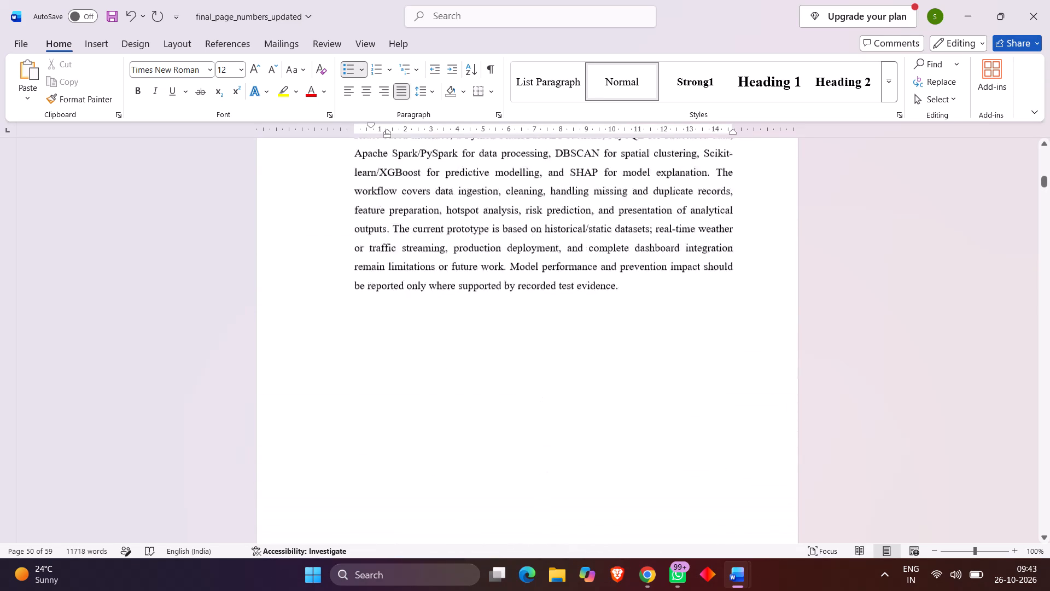
scroll(517, 364, "up", 20)
scroll(517, 364, "up", 12)
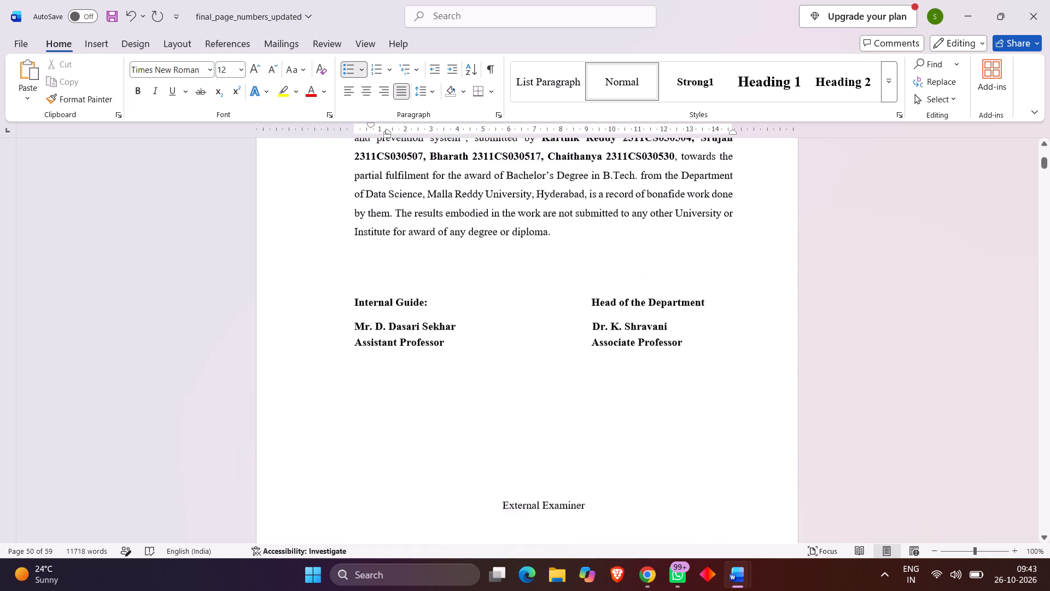
Review the title page, the Certificate page and the start of the Declaration page for layout, wording and page numbering.
scroll(576, 362, "up", 20)
scroll(576, 362, "up", 2)
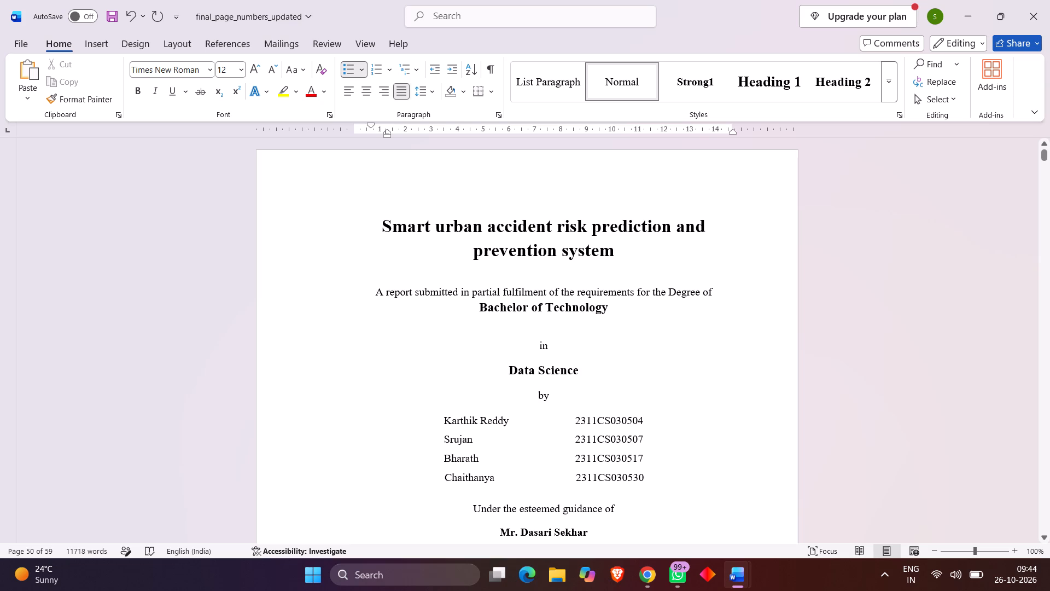
scroll(635, 389, "down", 1)
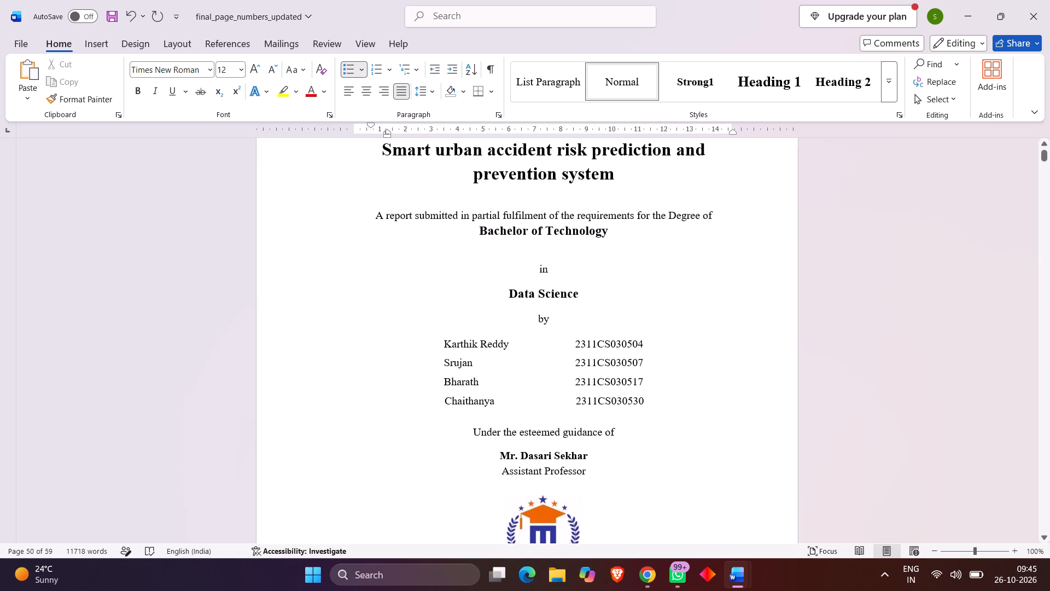
scroll(635, 389, "down", 2)
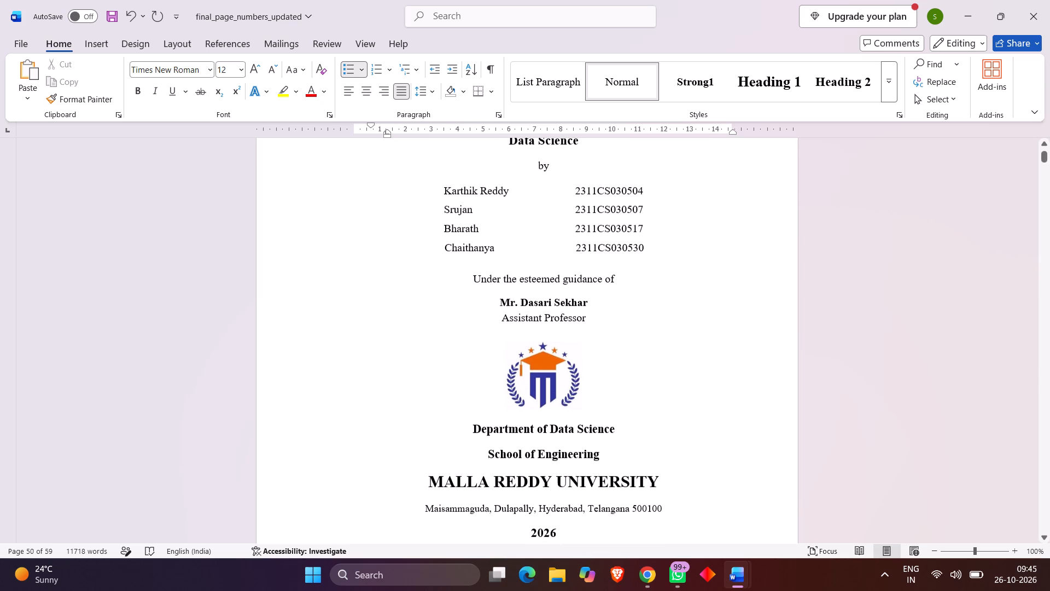
scroll(635, 391, "down", 2)
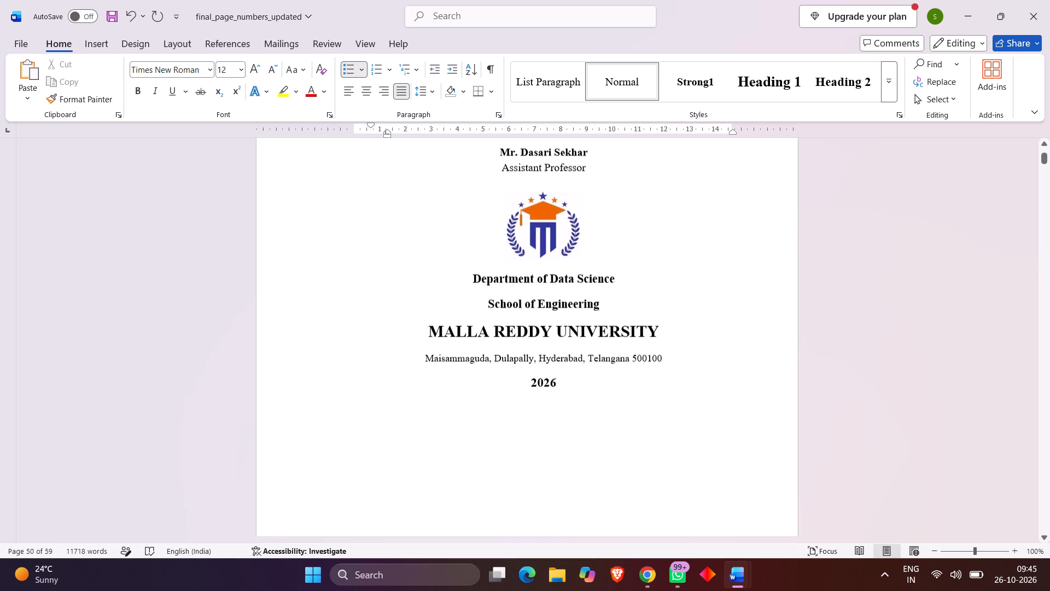
scroll(635, 391, "down", 4)
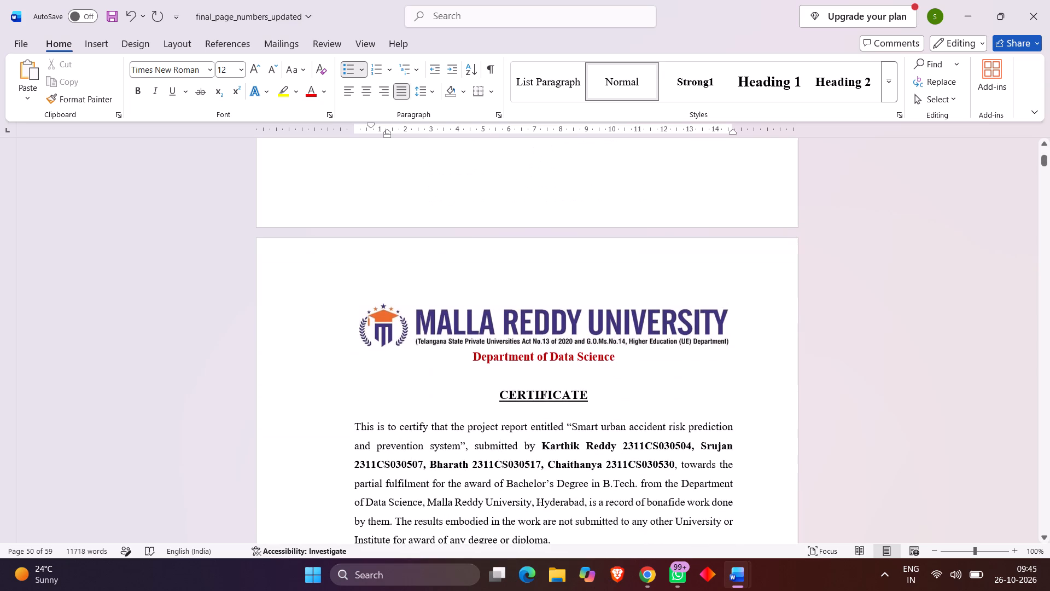
scroll(631, 394, "down", 1)
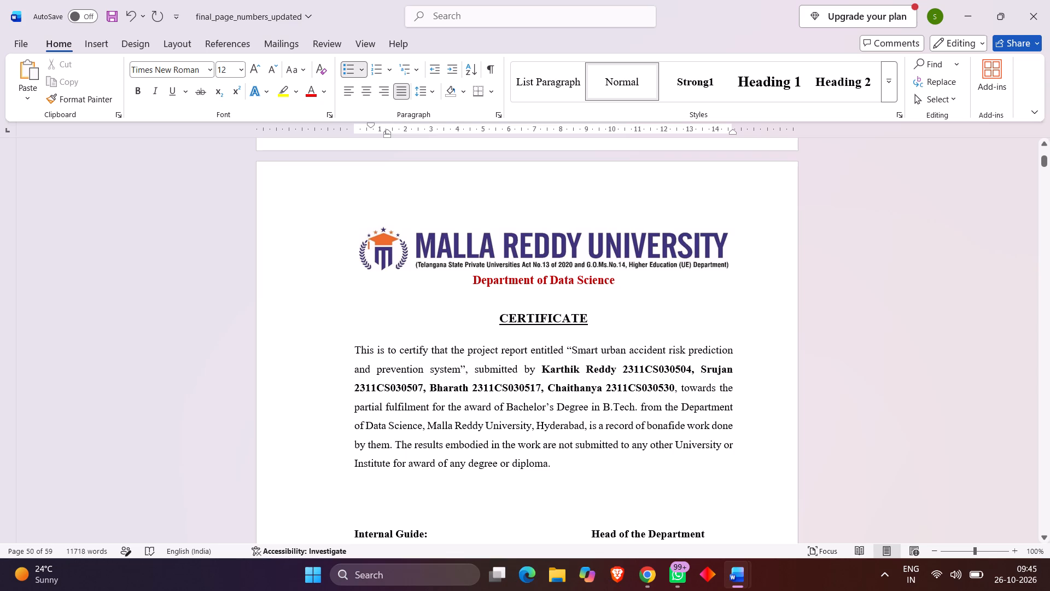
scroll(573, 416, "down", 1)
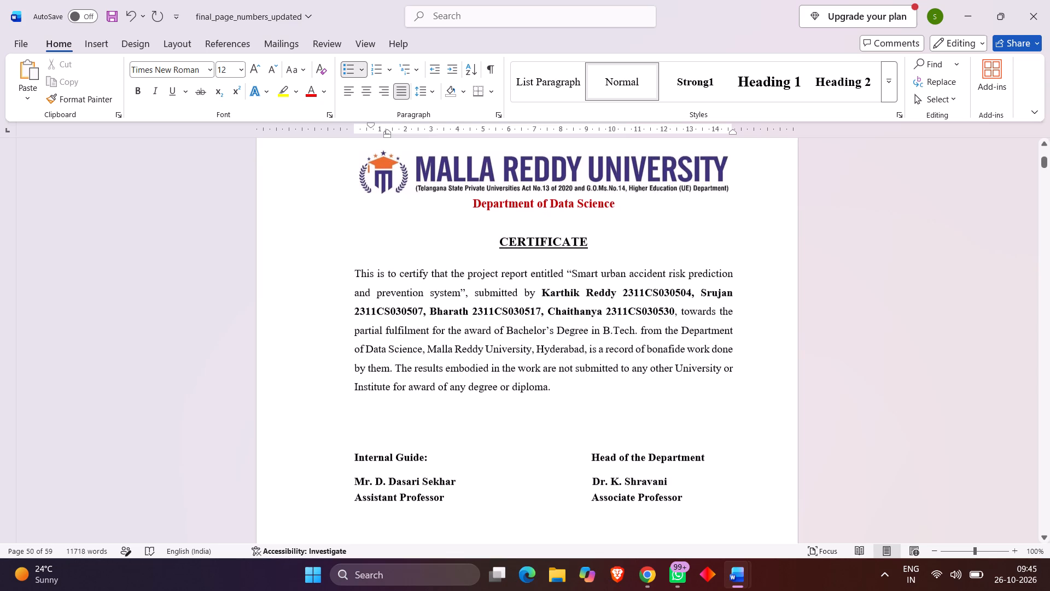
scroll(573, 416, "down", 4)
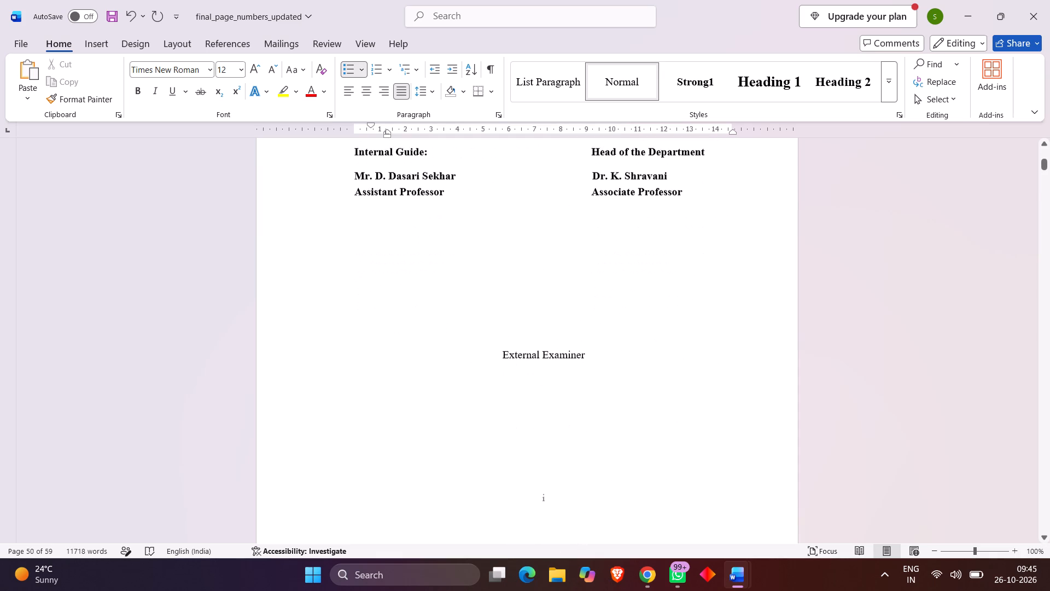
scroll(590, 451, "down", 3)
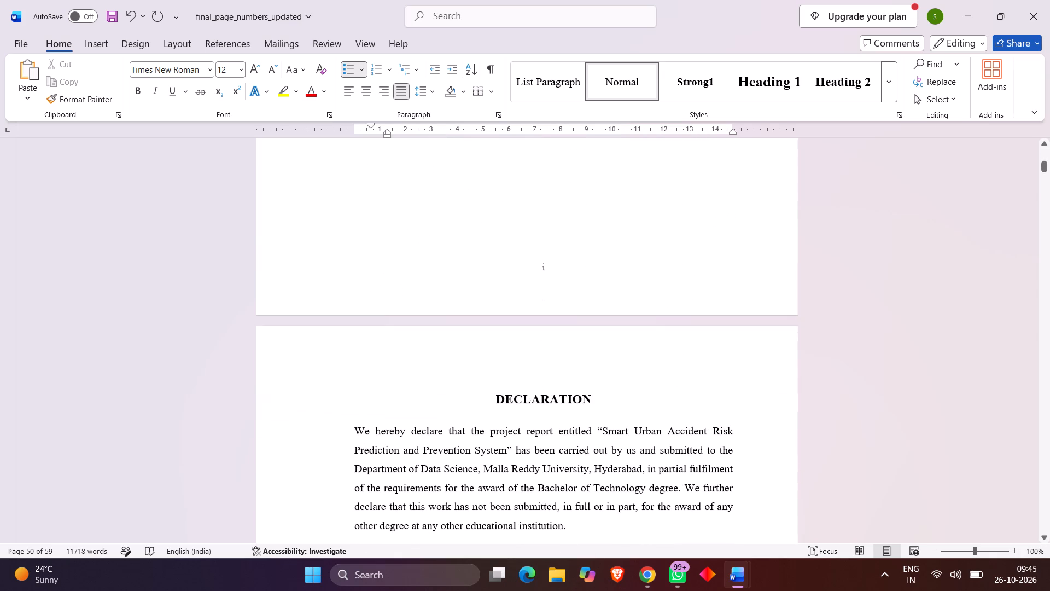
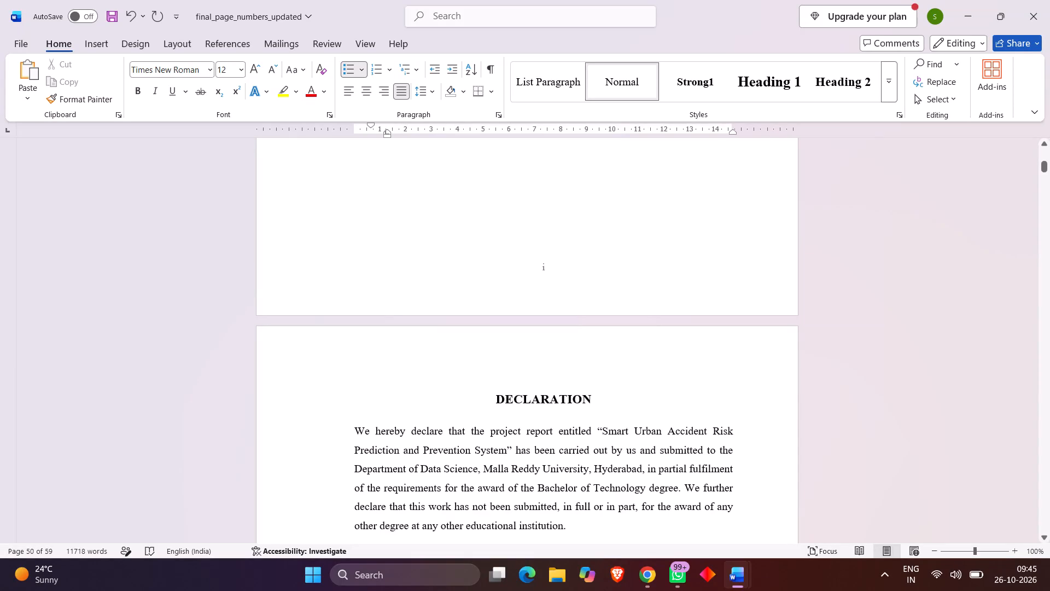
Review the rest of the Declaration page, including its wording, place and date lines, and the students' signature block.
scroll(553, 430, "down", 4)
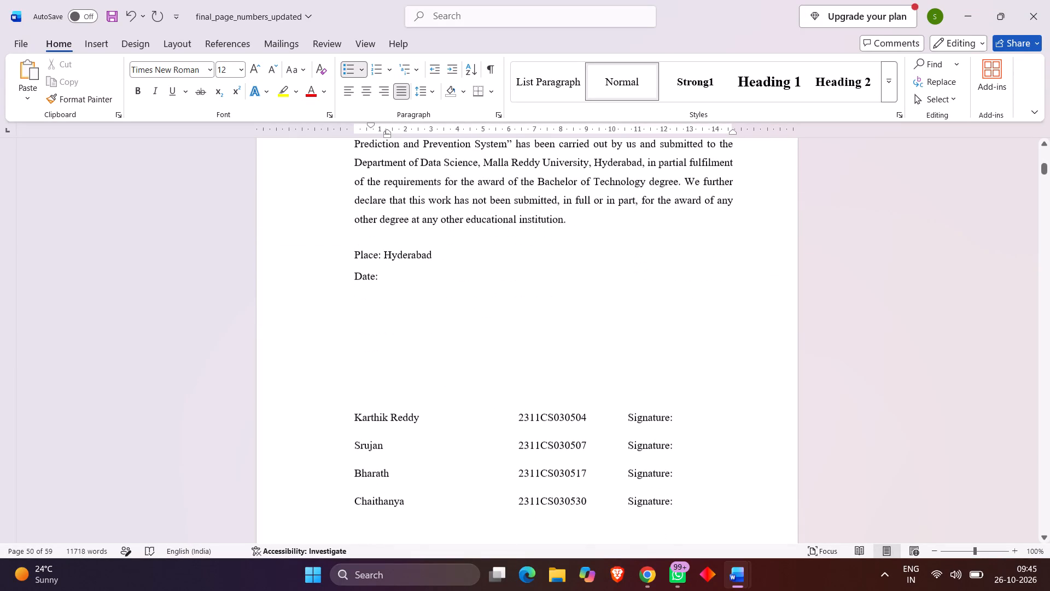
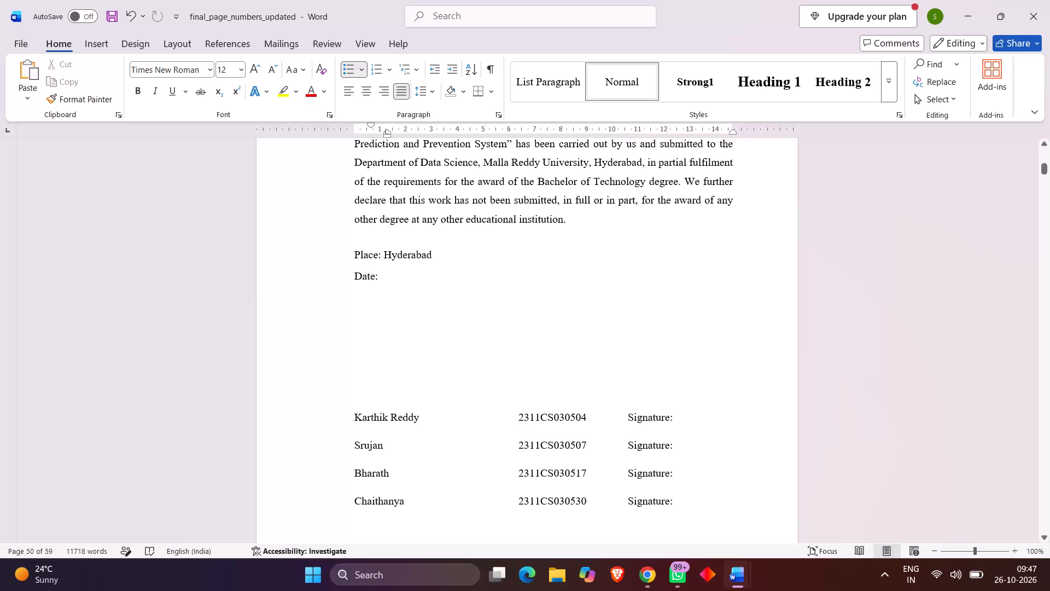
Review the layout of the Acknowledgement and Abstract pages, including the students' name block and Roman page numbers.
scroll(546, 419, "down", 2)
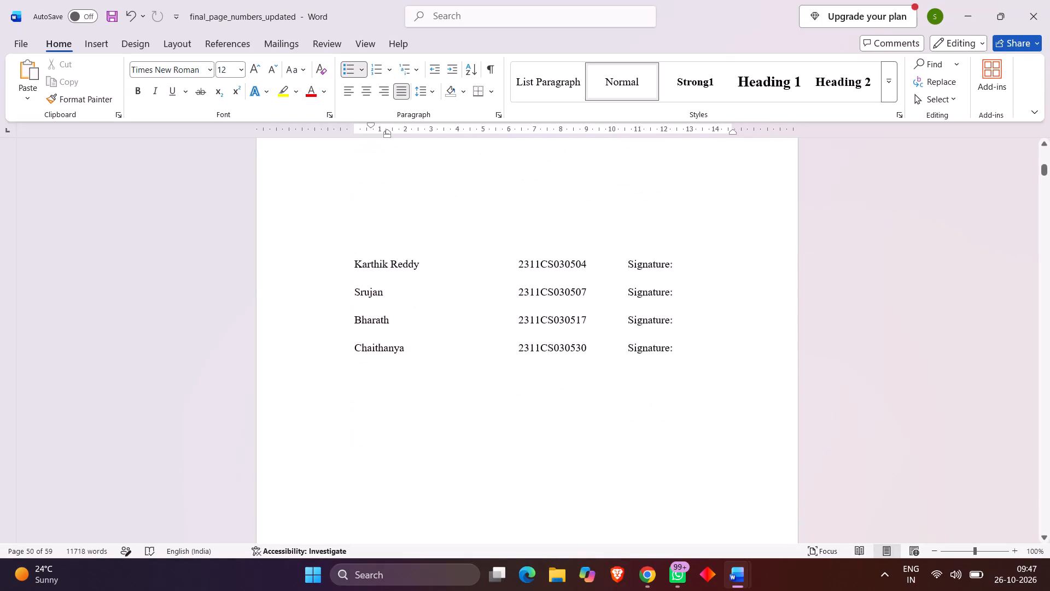
scroll(544, 405, "down", 8)
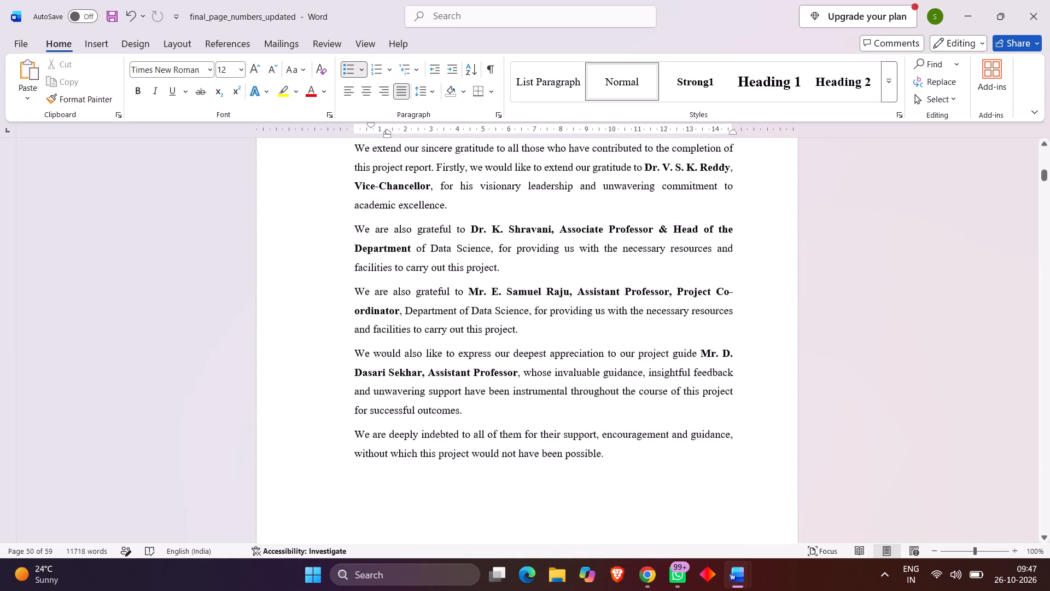
scroll(544, 405, "down", 6)
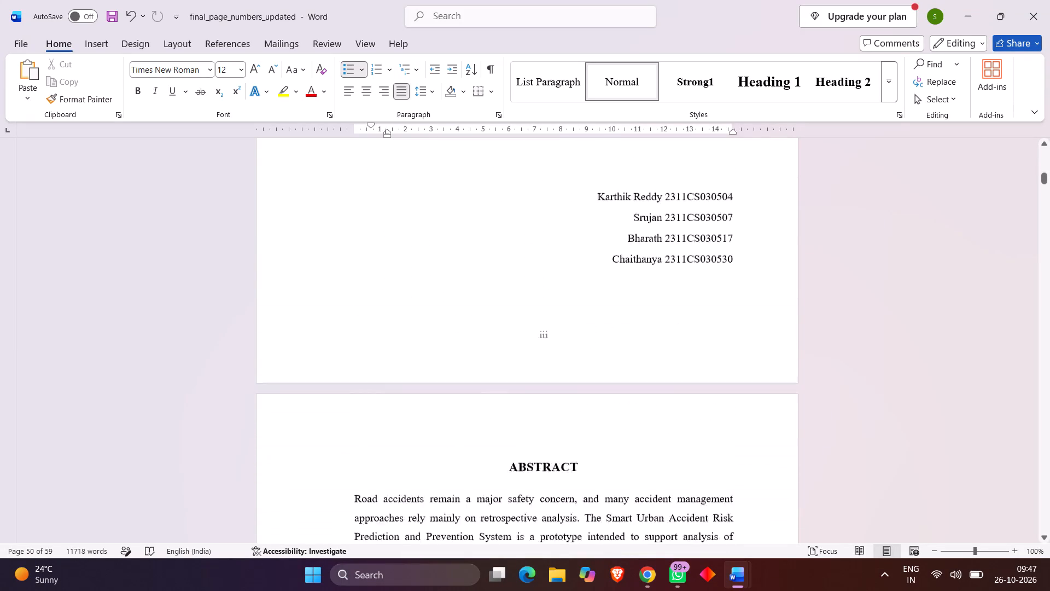
scroll(544, 405, "down", 8)
Check the Contents pages, comparing chapter and section entries with their listed page numbers.
scroll(544, 405, "down", 3)
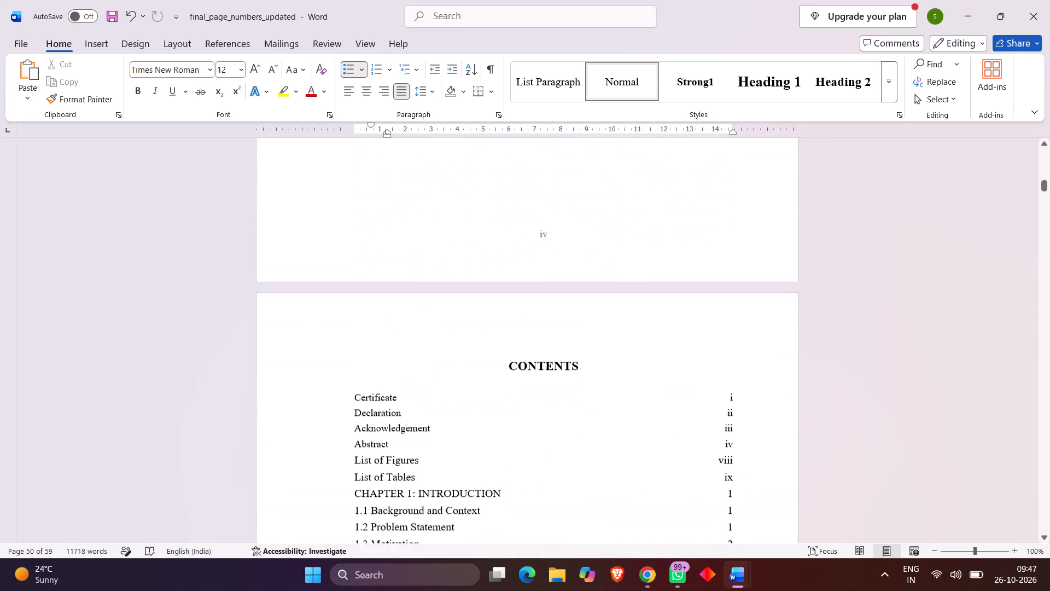
scroll(544, 405, "down", 6)
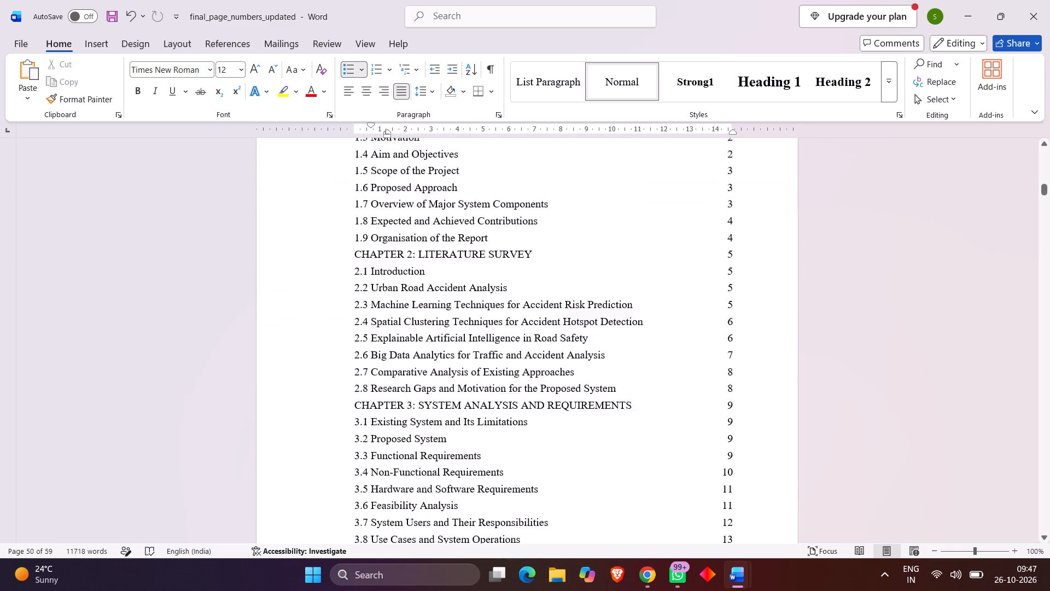
scroll(544, 405, "down", 8)
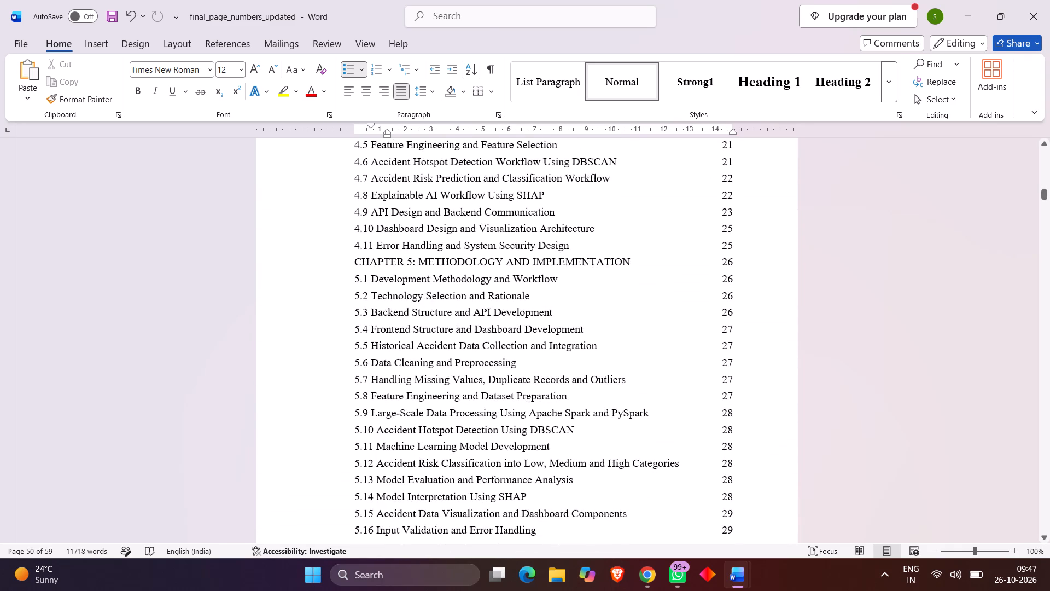
scroll(544, 405, "down", 5)
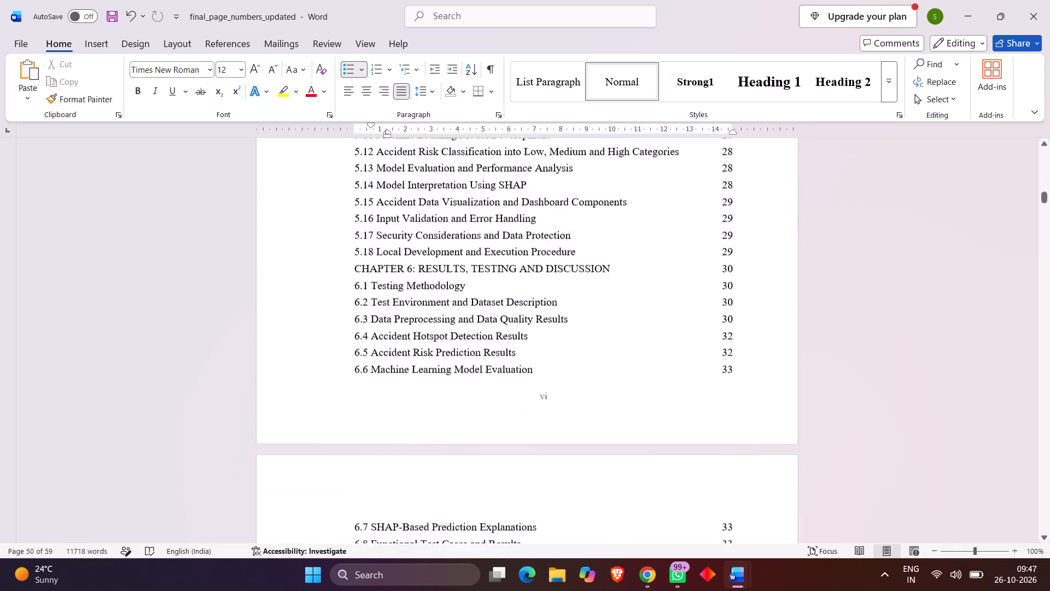
scroll(543, 406, "down", 8)
Review the List of Figures and List of Tables, checking captions, page numbers and page layout.
scroll(543, 406, "down", 6)
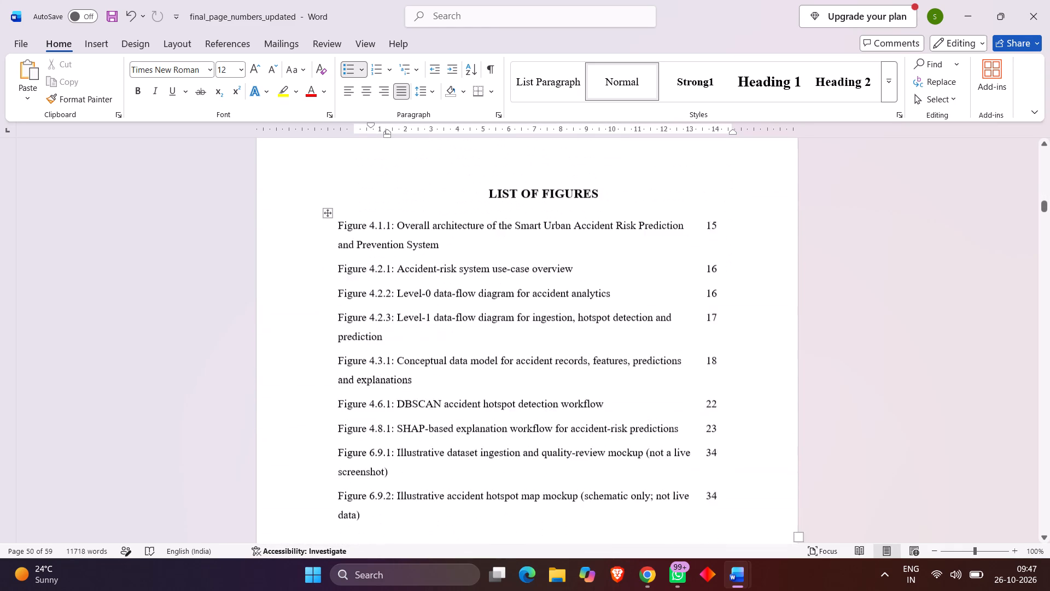
scroll(543, 406, "down", 2)
scroll(543, 406, "up", 3)
scroll(543, 406, "down", 5)
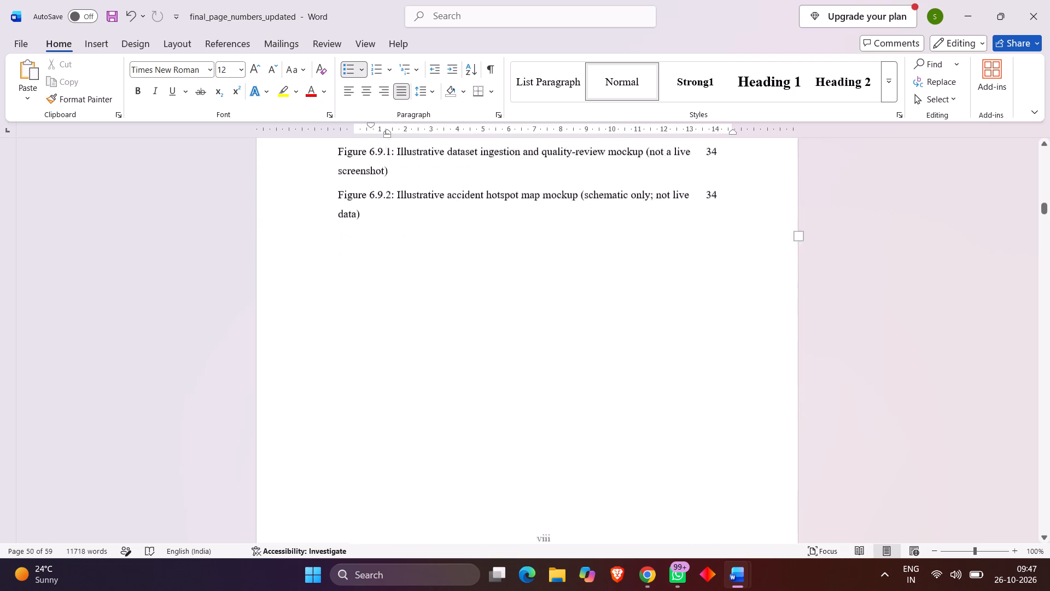
scroll(543, 406, "down", 10)
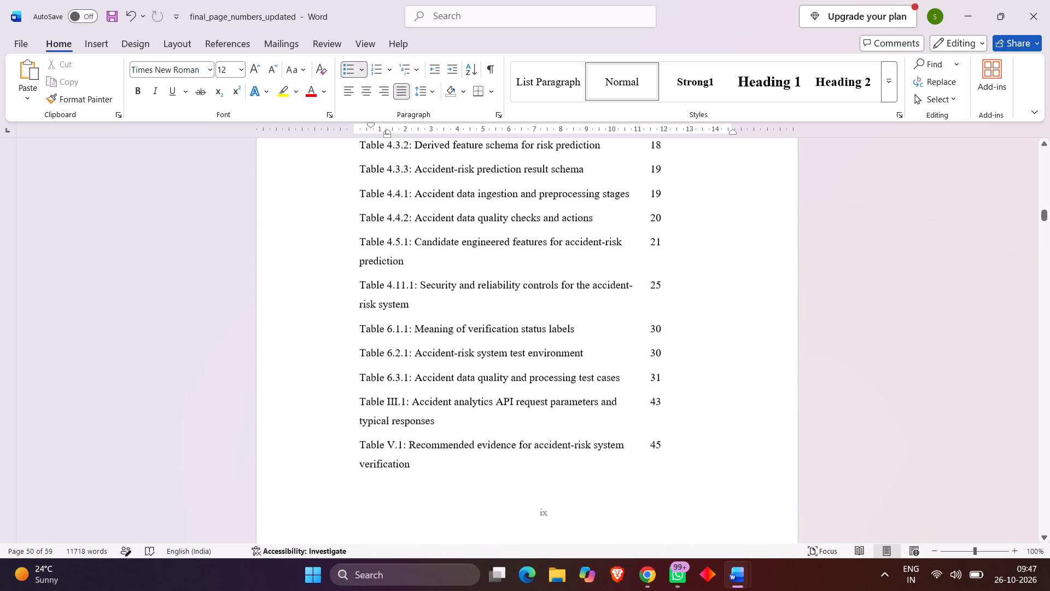
Review Chapter 1 from background through organisation of the report, checking headings, bullet formatting and page breaks.
scroll(543, 406, "down", 9)
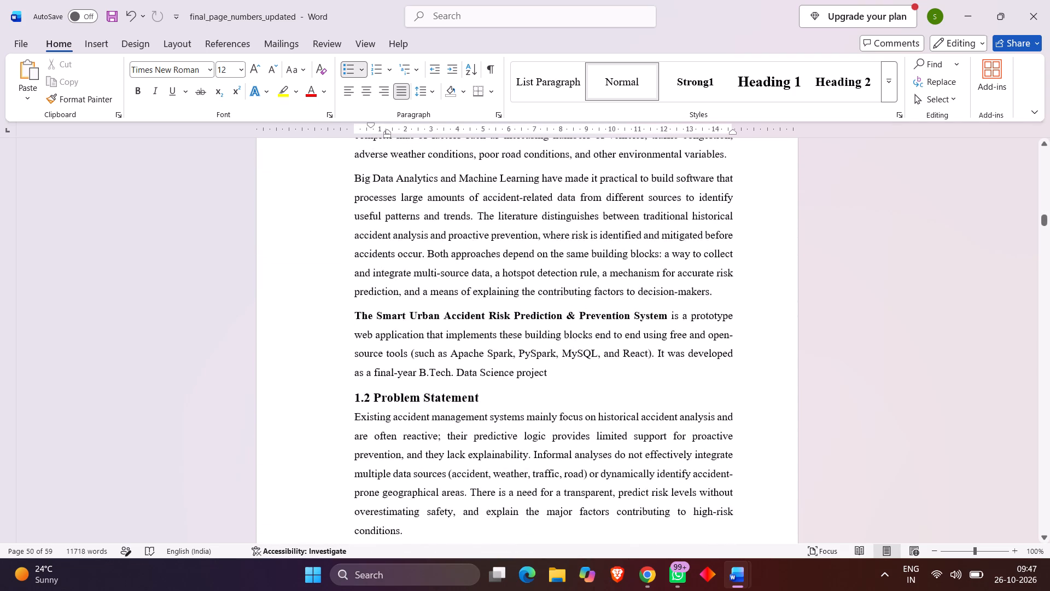
scroll(543, 406, "down", 3)
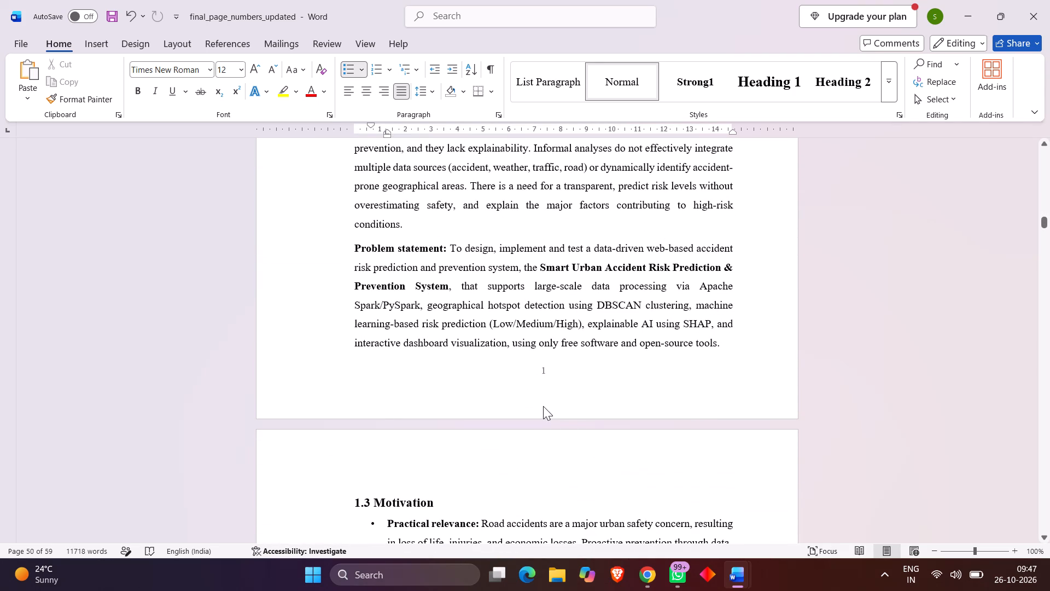
scroll(543, 406, "down", 3)
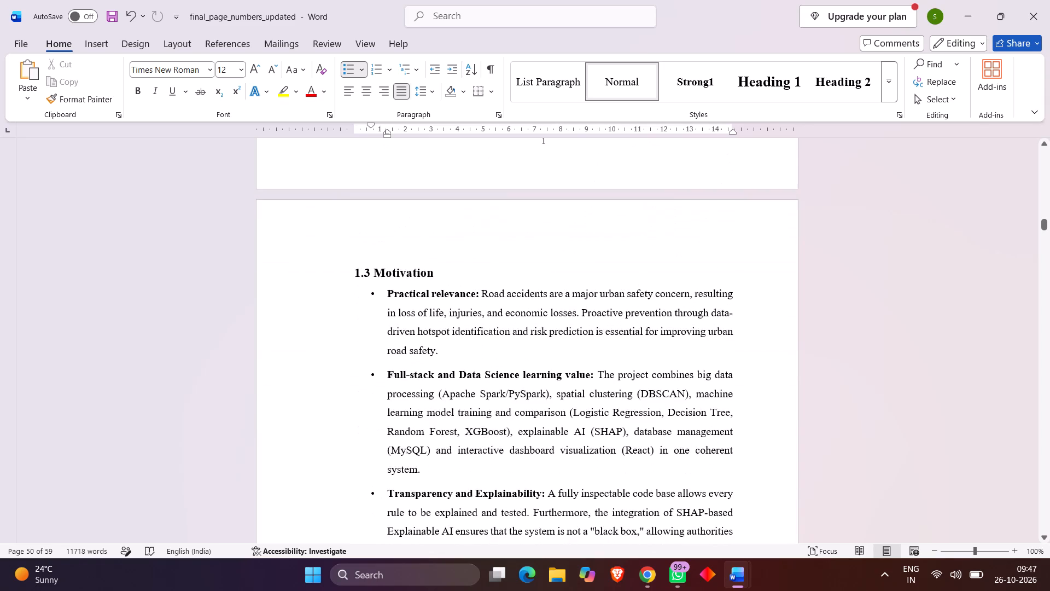
scroll(543, 406, "down", 13)
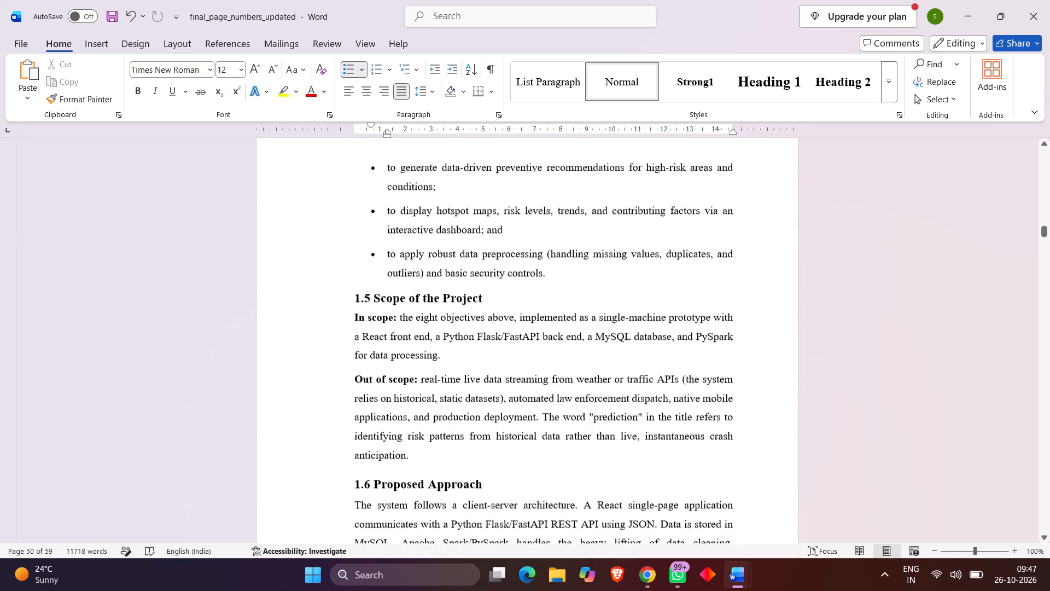
scroll(543, 406, "down", 10)
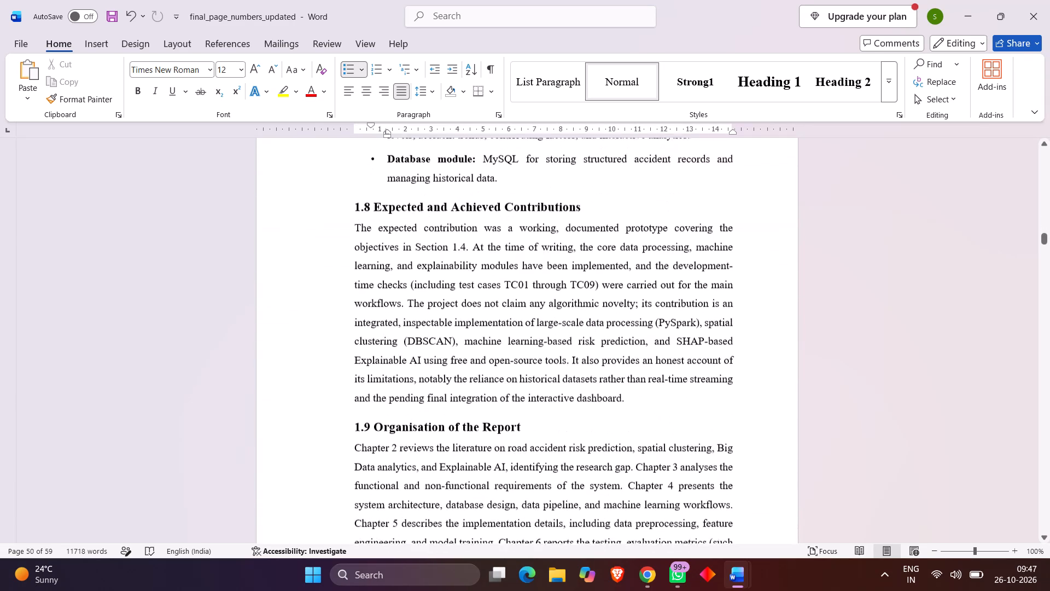
scroll(543, 406, "down", 3)
scroll(543, 406, "up", 4)
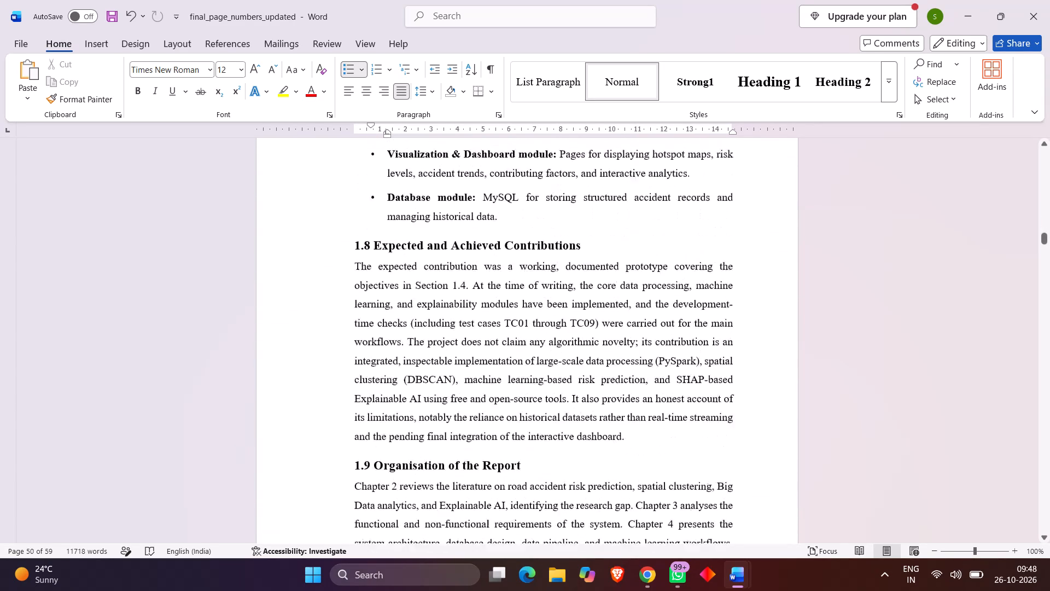
scroll(543, 406, "up", 1)
scroll(543, 406, "down", 11)
Review Chapter 2, Literature Survey, checking its section headings, paragraph layout, page breaks and the comparative analysis table.
scroll(543, 406, "down", 1)
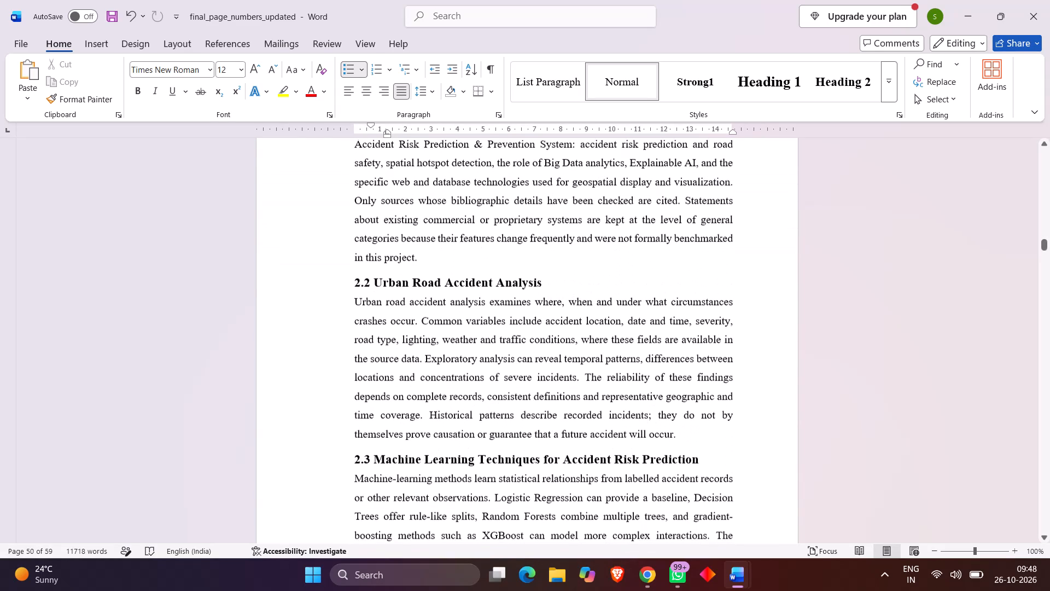
scroll(543, 406, "down", 7)
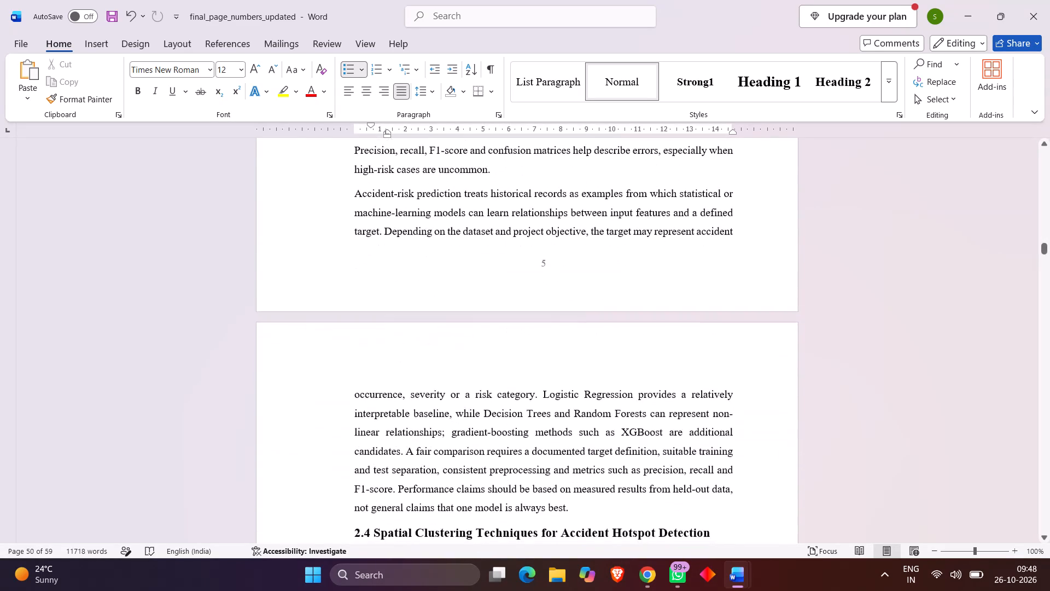
scroll(543, 406, "down", 8)
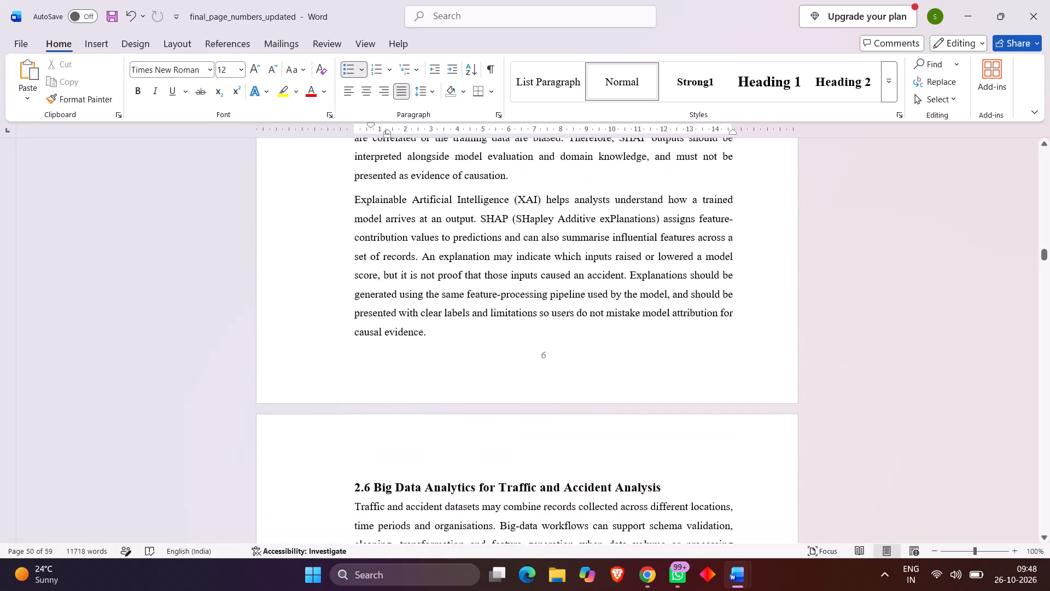
scroll(543, 406, "down", 11)
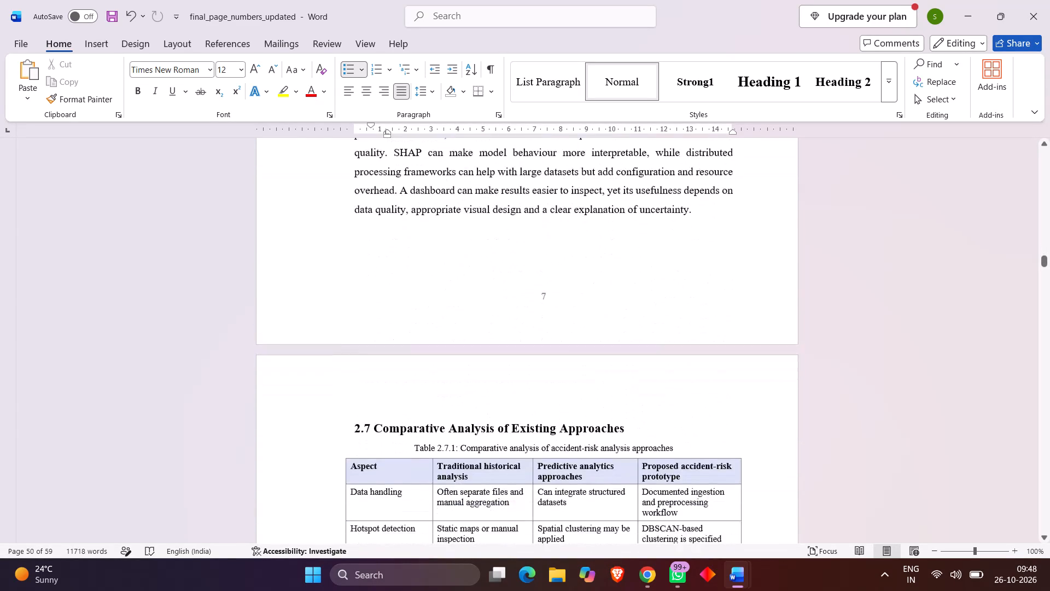
scroll(543, 406, "down", 3)
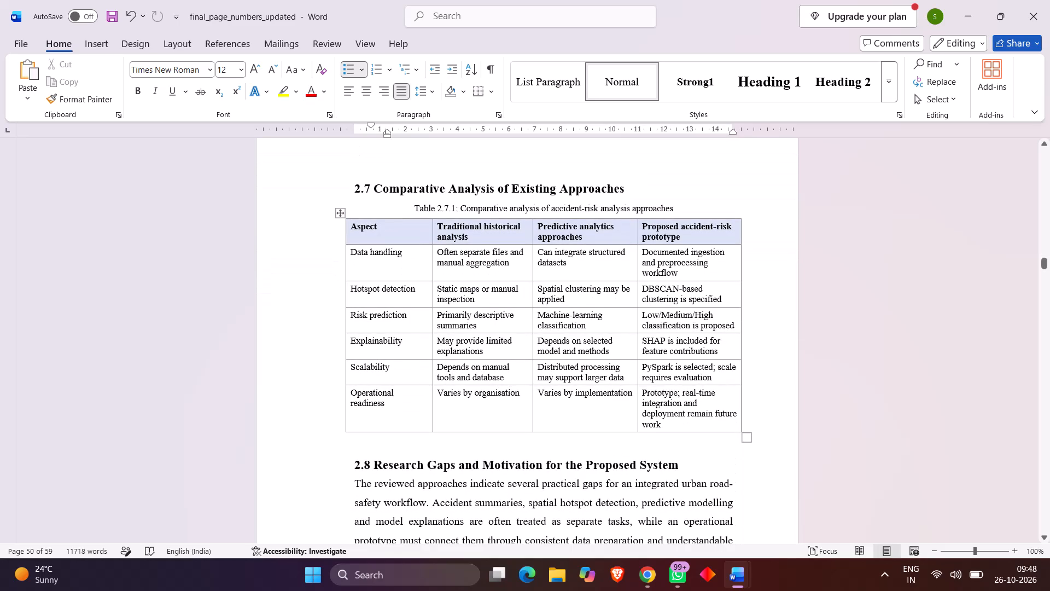
scroll(543, 406, "down", 4)
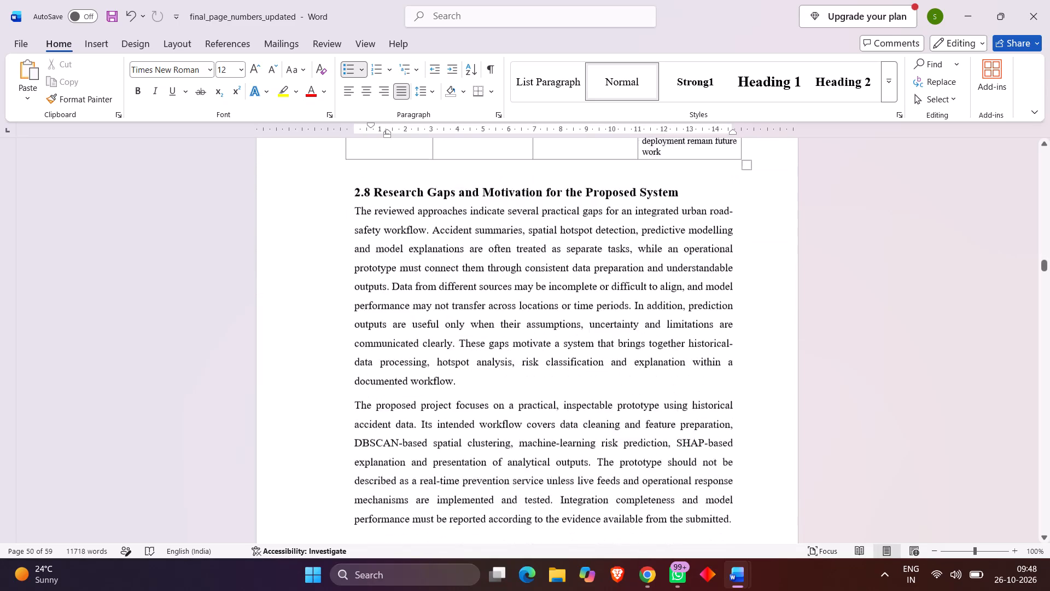
Review Chapter 3, checking the layout of its requirements tables, feasibility analysis, constraints bullets and dataset section.
scroll(543, 406, "down", 15)
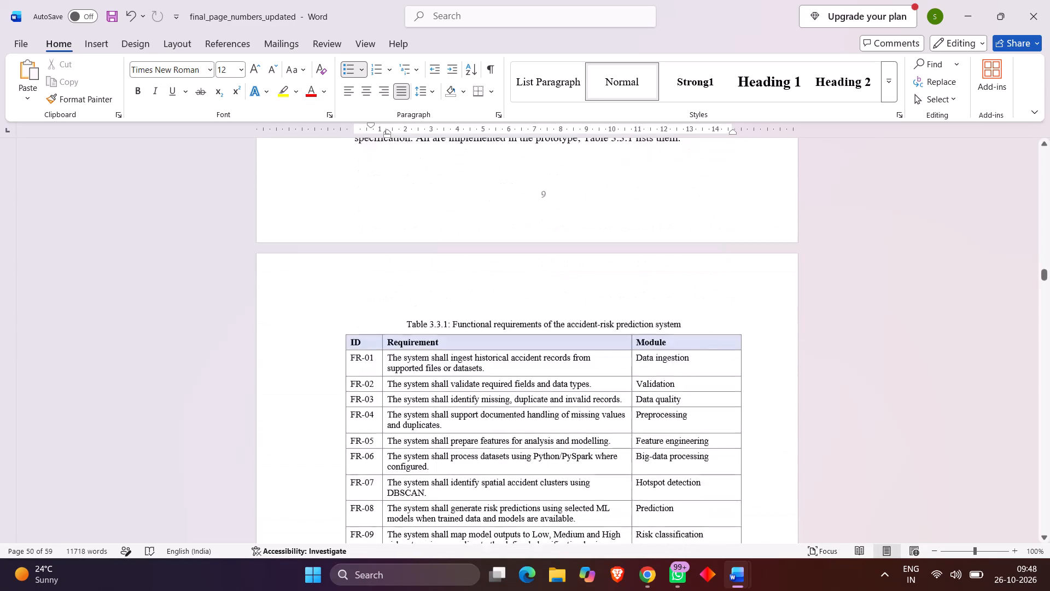
scroll(543, 406, "down", 16)
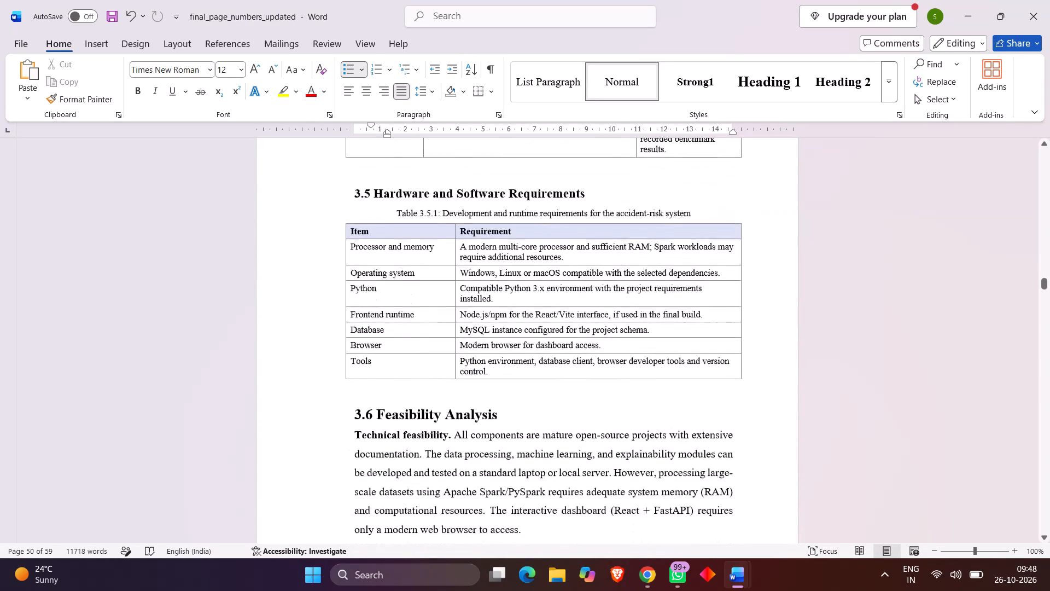
scroll(543, 406, "down", 20)
scroll(543, 406, "down", 4)
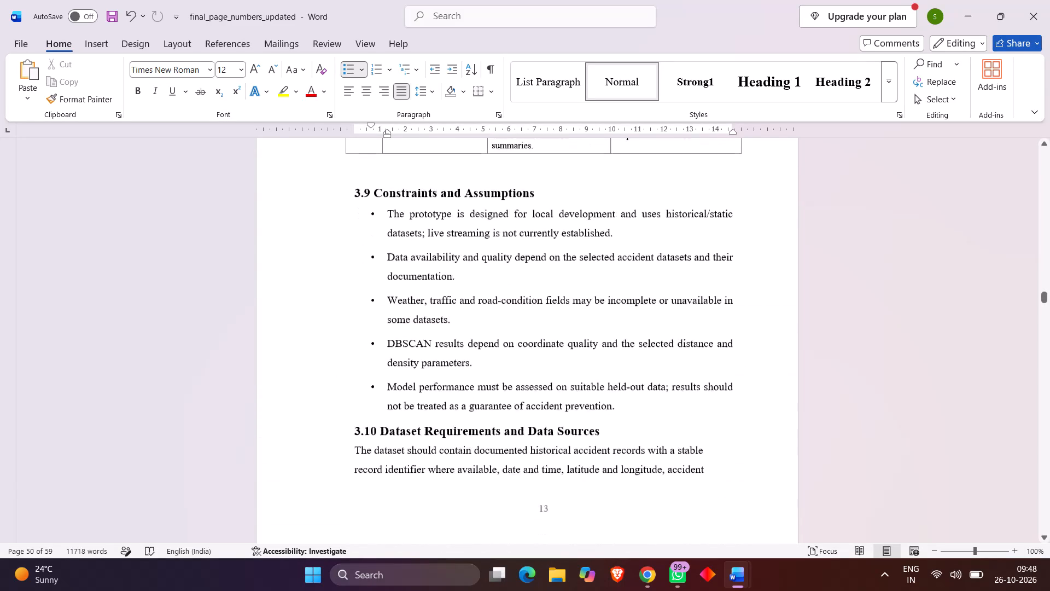
Examine Chapter 4's diagrams, schema and preprocessing tables, DBSCAN workflow figure and API text for layout problems.
scroll(543, 406, "down", 20)
scroll(543, 406, "down", 4)
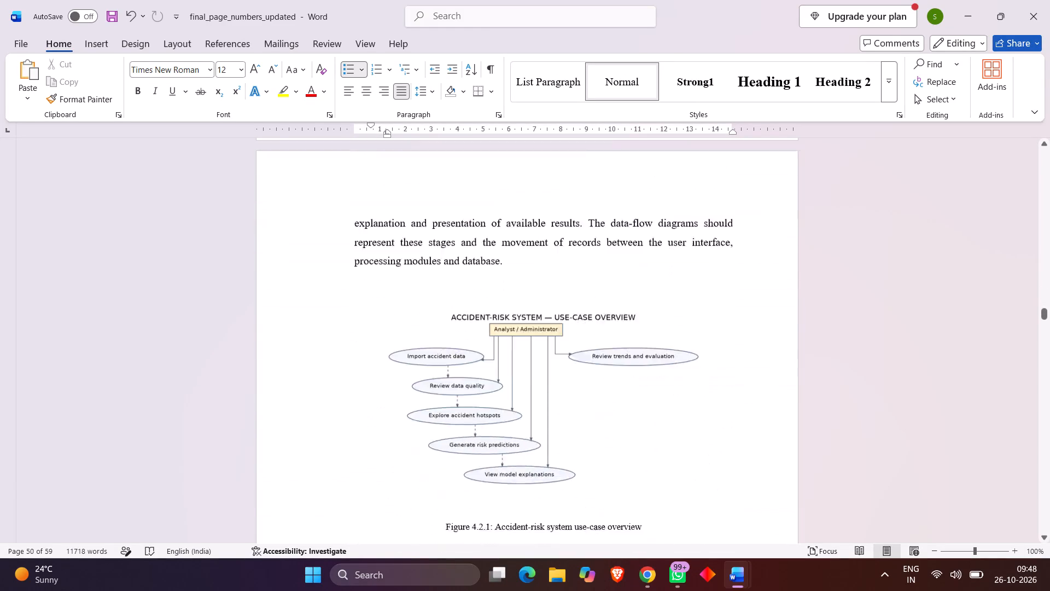
scroll(543, 406, "down", 17)
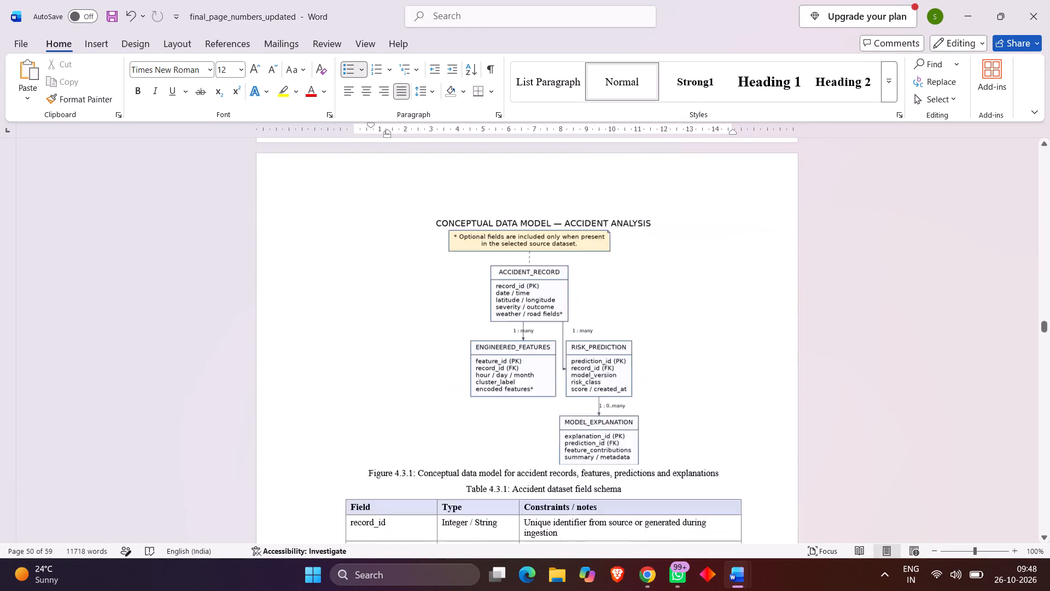
scroll(543, 406, "down", 20)
scroll(543, 406, "down", 2)
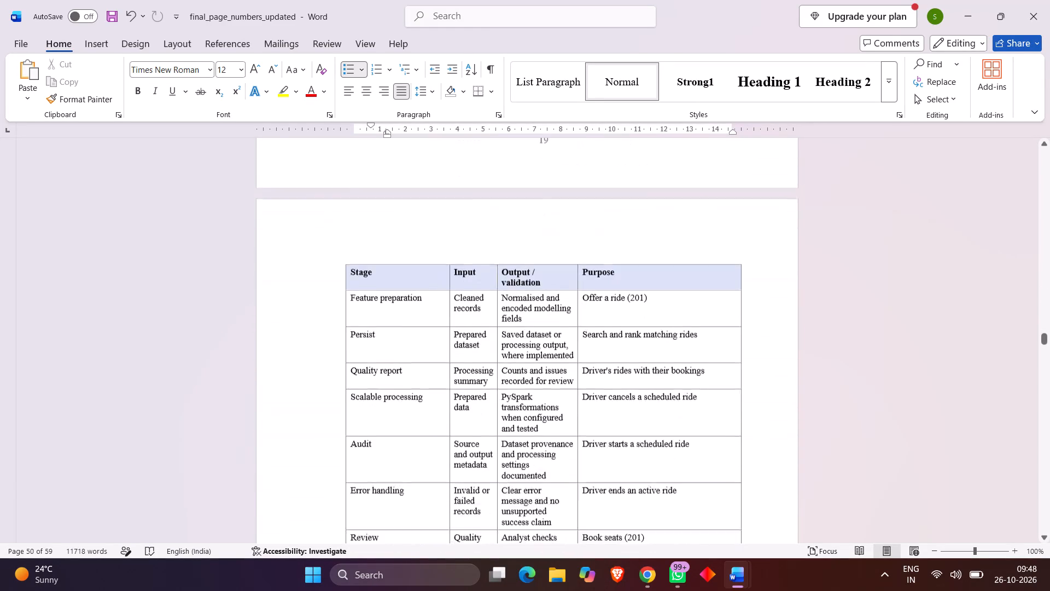
scroll(543, 406, "down", 20)
scroll(543, 406, "down", 2)
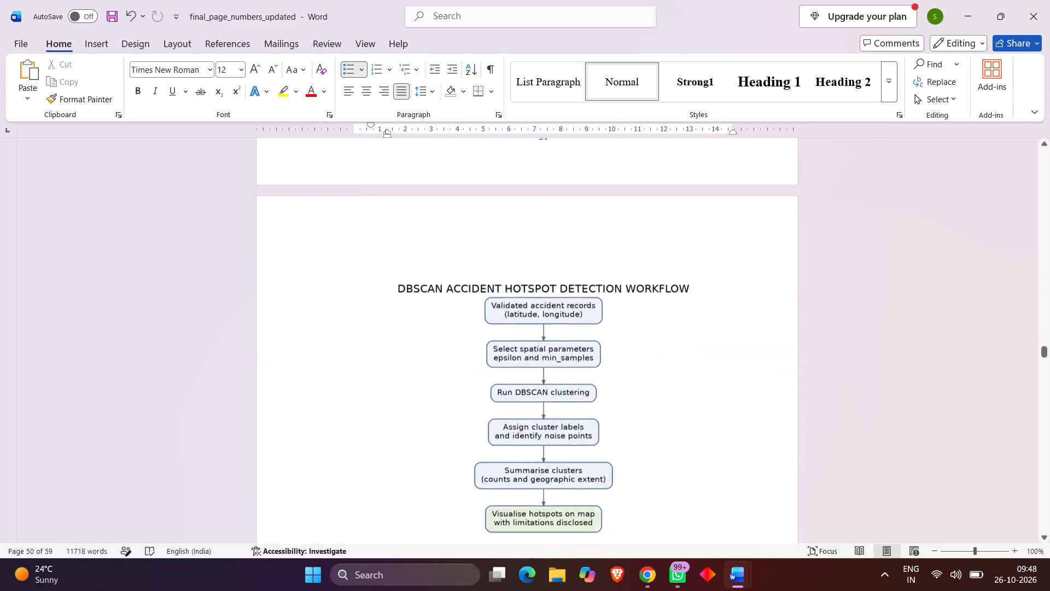
scroll(543, 406, "down", 20)
scroll(543, 406, "down", 2)
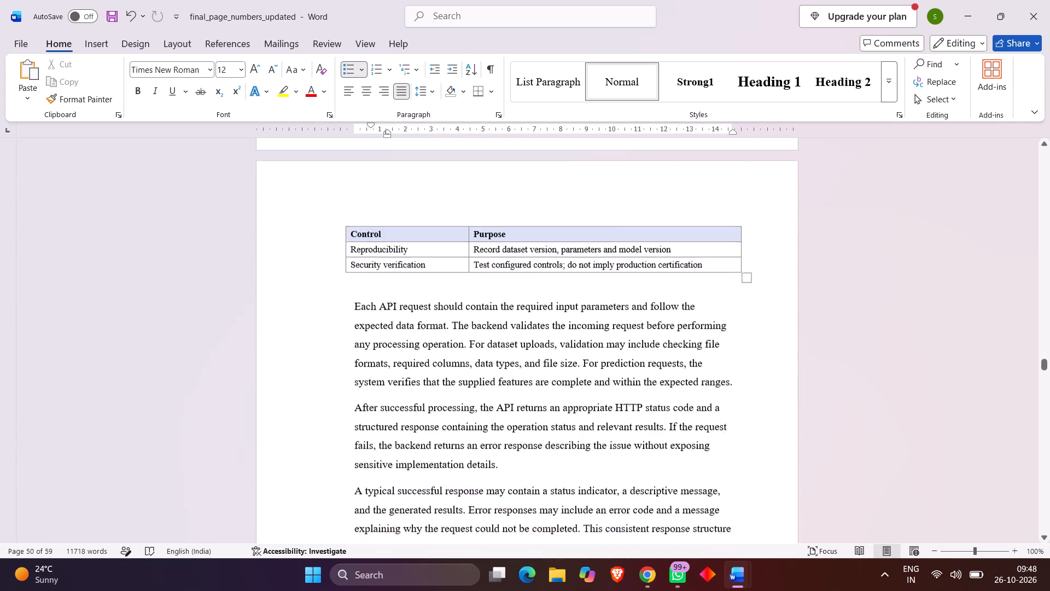
Review Chapters 5 to 7, checking section headings, test tables, mockup figures, future-scope bullets and empty page areas.
scroll(543, 406, "down", 20)
scroll(543, 406, "down", 2)
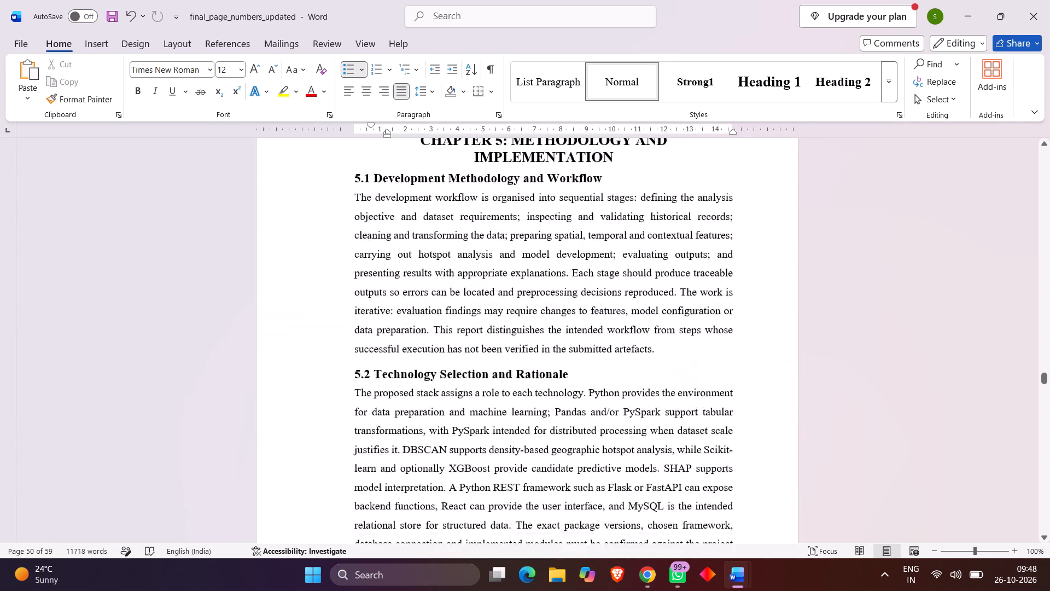
scroll(543, 406, "down", 20)
scroll(543, 406, "down", 2)
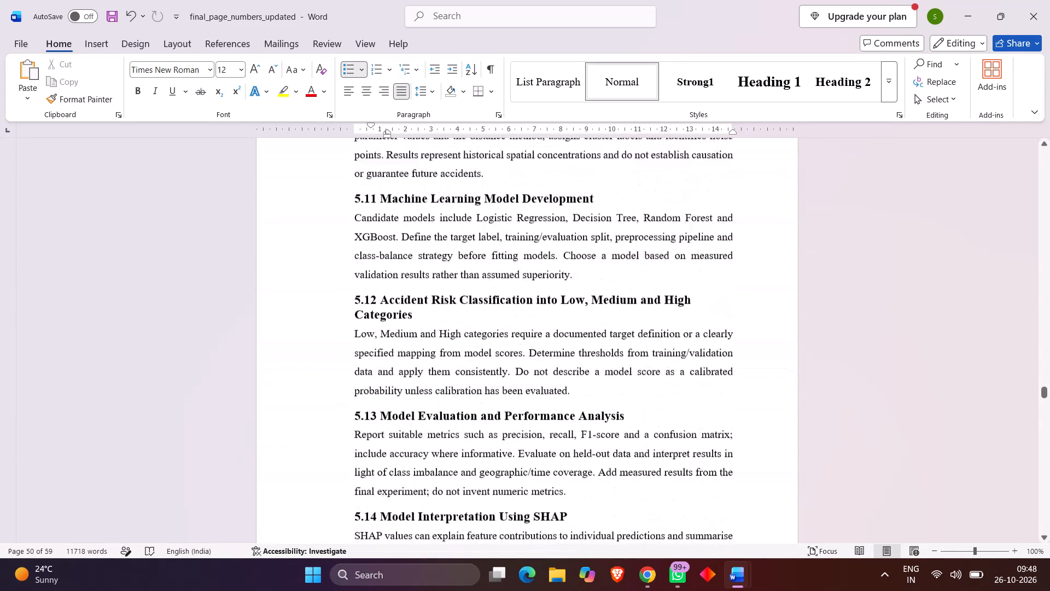
scroll(543, 406, "down", 20)
scroll(543, 406, "down", 2)
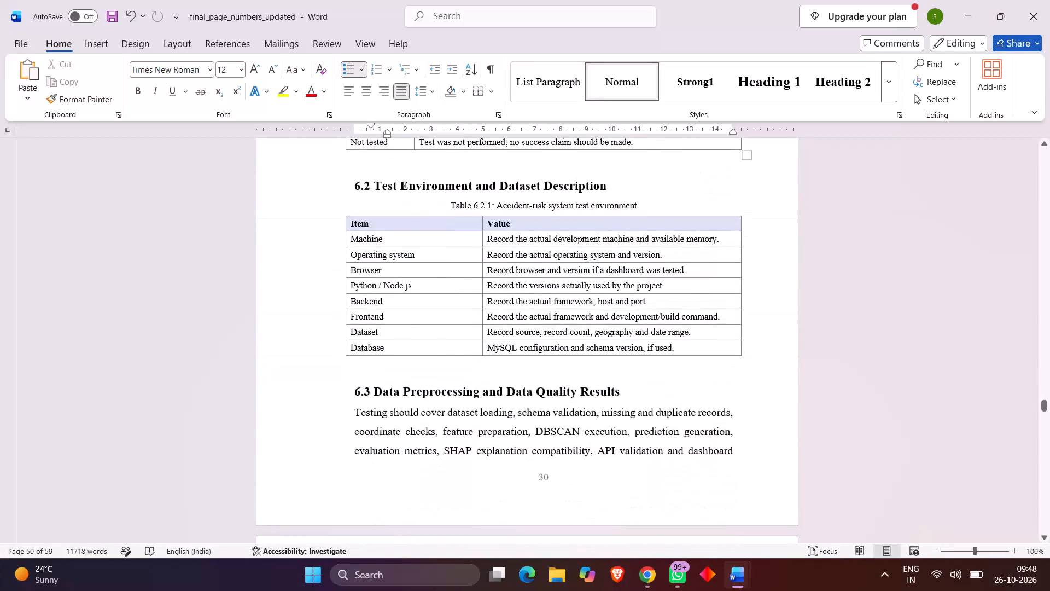
scroll(543, 406, "down", 20)
scroll(543, 406, "down", 1)
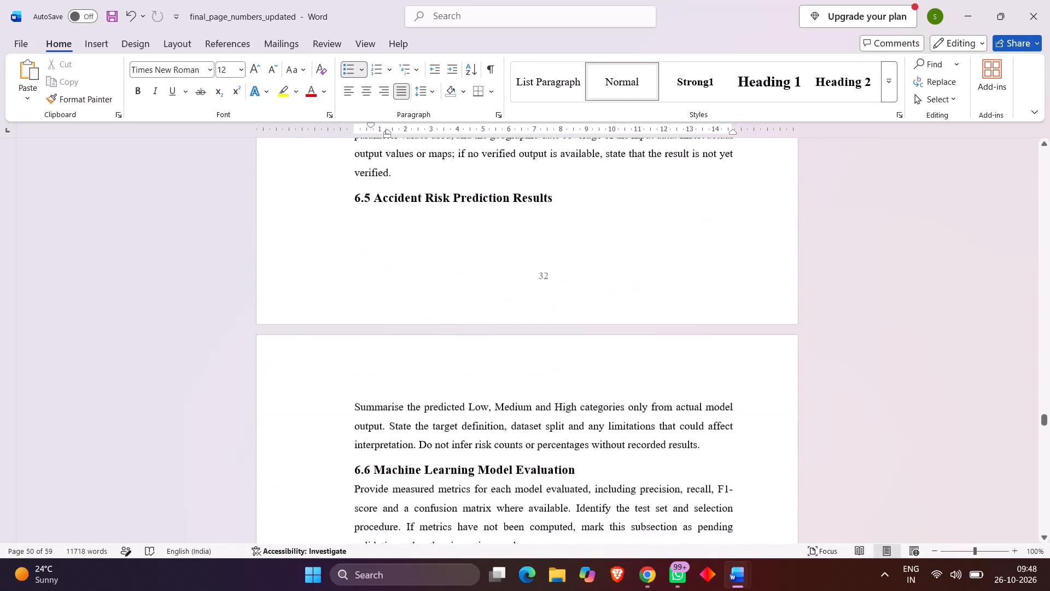
scroll(543, 406, "down", 18)
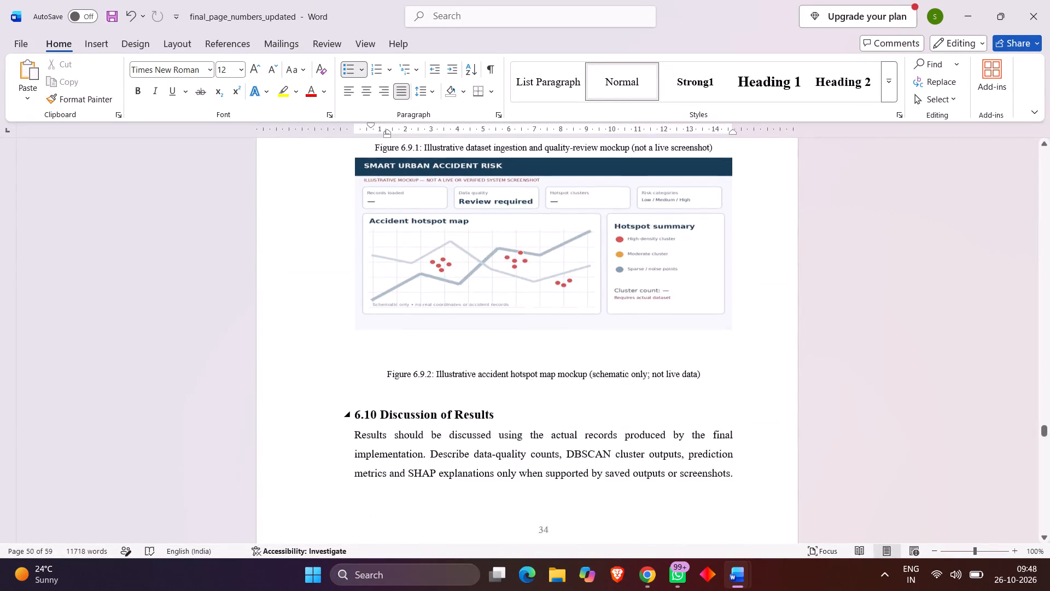
scroll(543, 406, "down", 20)
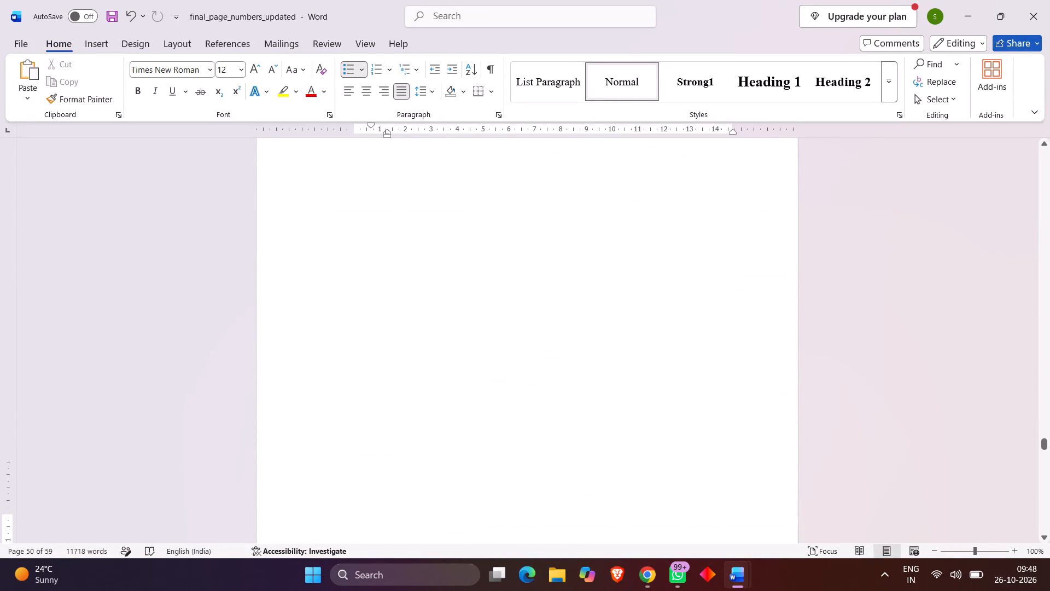
scroll(543, 406, "down", 19)
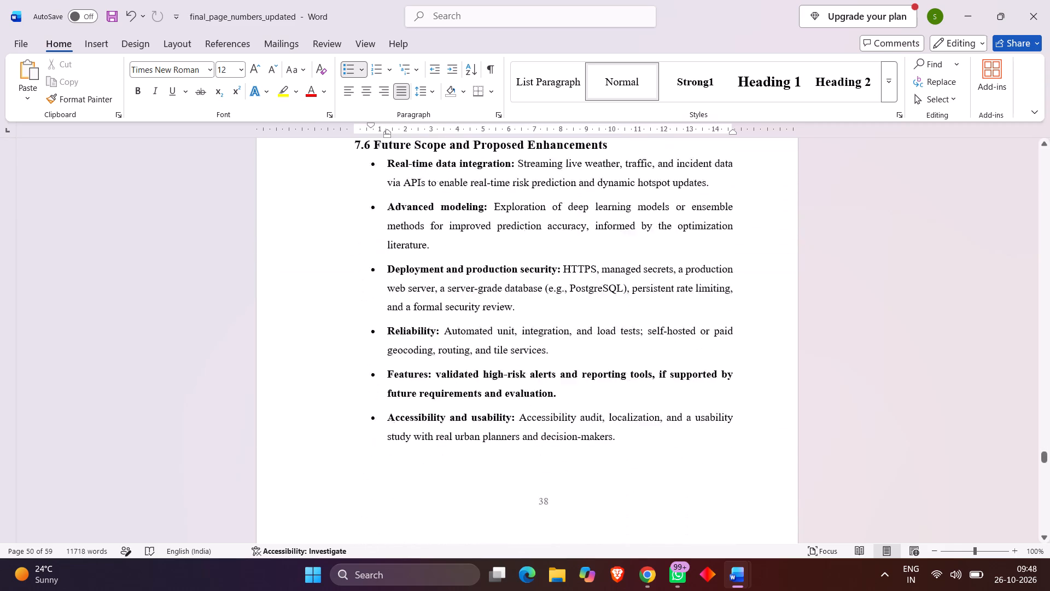
scroll(543, 406, "down", 14)
scroll(543, 406, "up", 6)
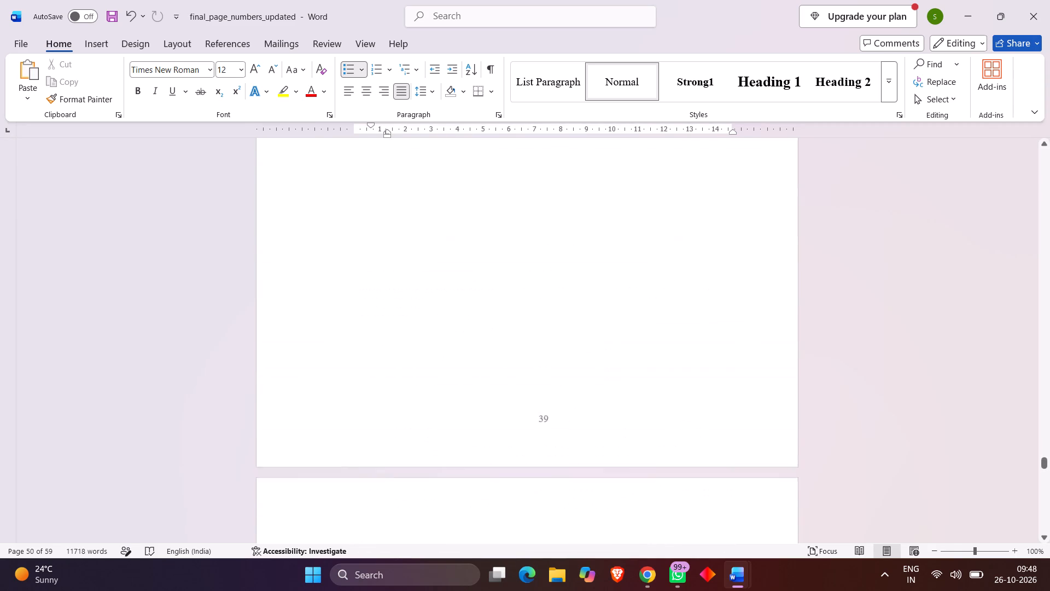
scroll(543, 406, "up", 7)
Examine the start of Appendix I: User Manual, checking the font and style of its title, purpose paragraph and section headings.
scroll(543, 406, "down", 15)
scroll(543, 406, "up", 1)
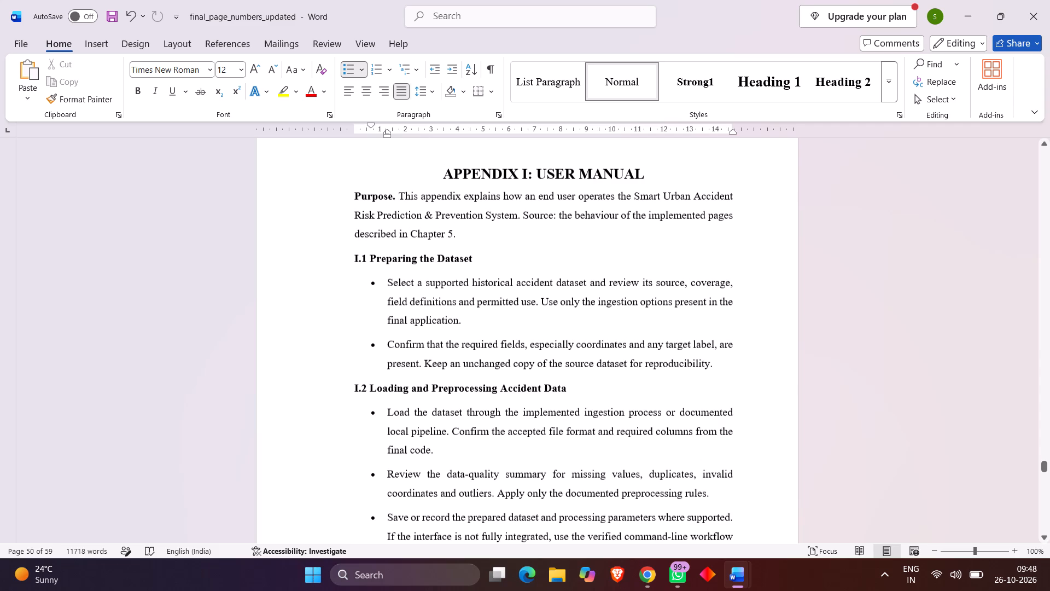
left_click(547, 387)
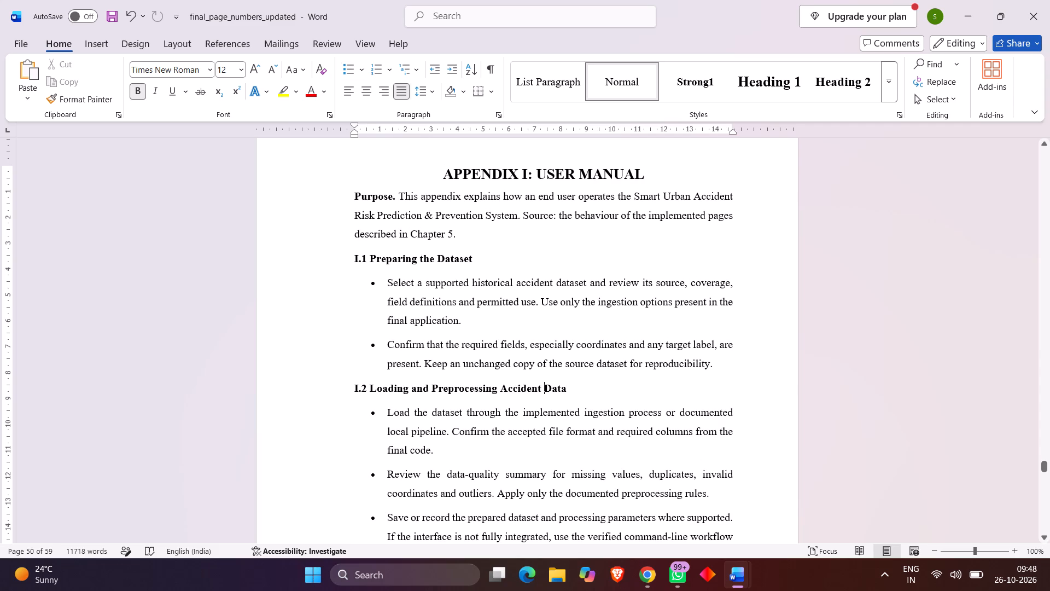
left_click(510, 389)
left_click(470, 180)
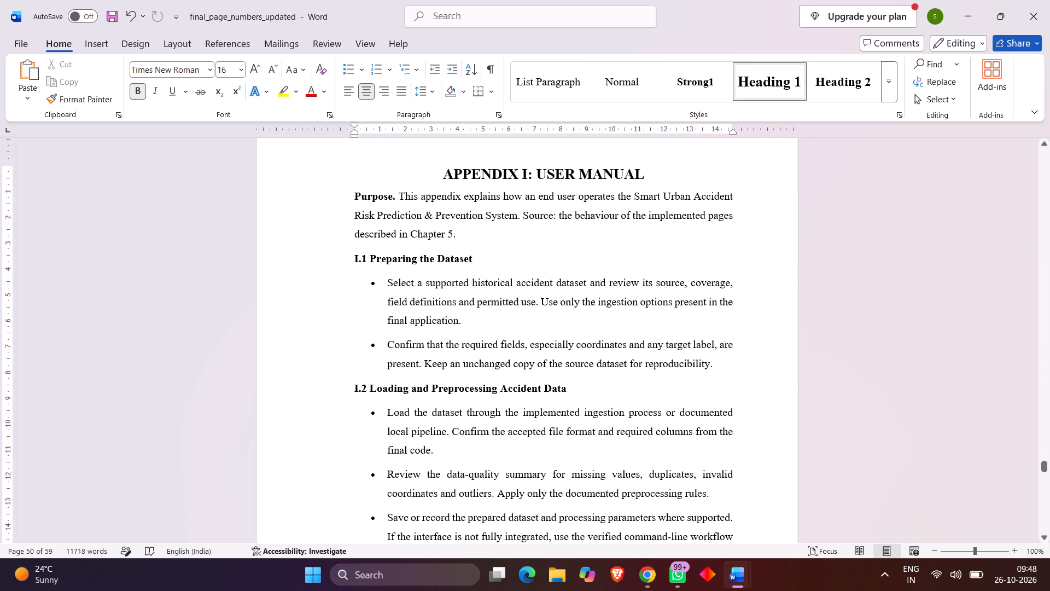
left_click(524, 216)
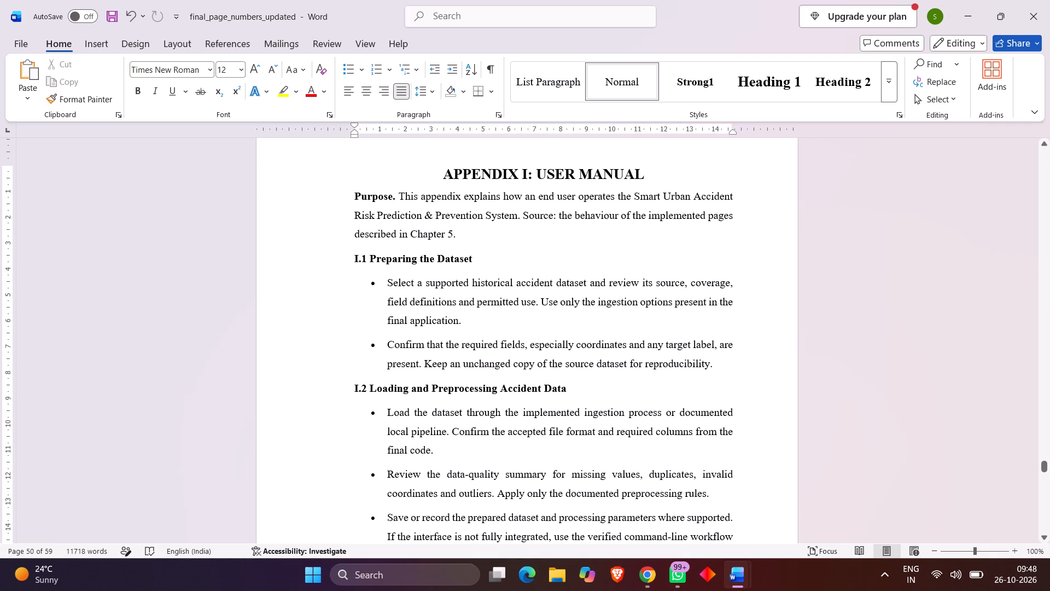
left_click(377, 200)
Review the rest of Appendix I and the following appendices, checking the installation commands, API endpoint table and page layout.
scroll(494, 319, "down", 6)
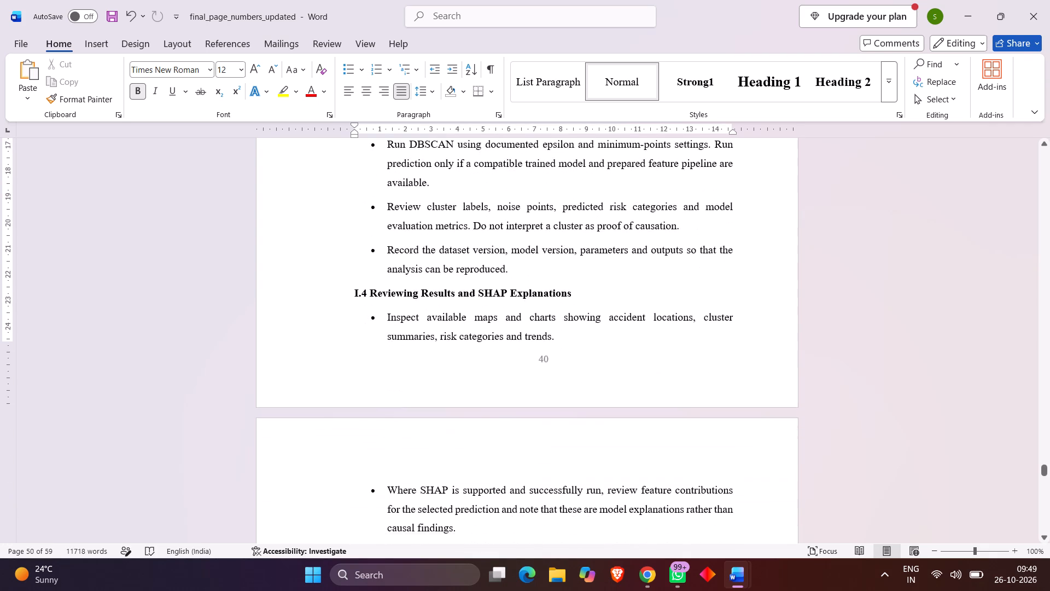
scroll(494, 319, "down", 14)
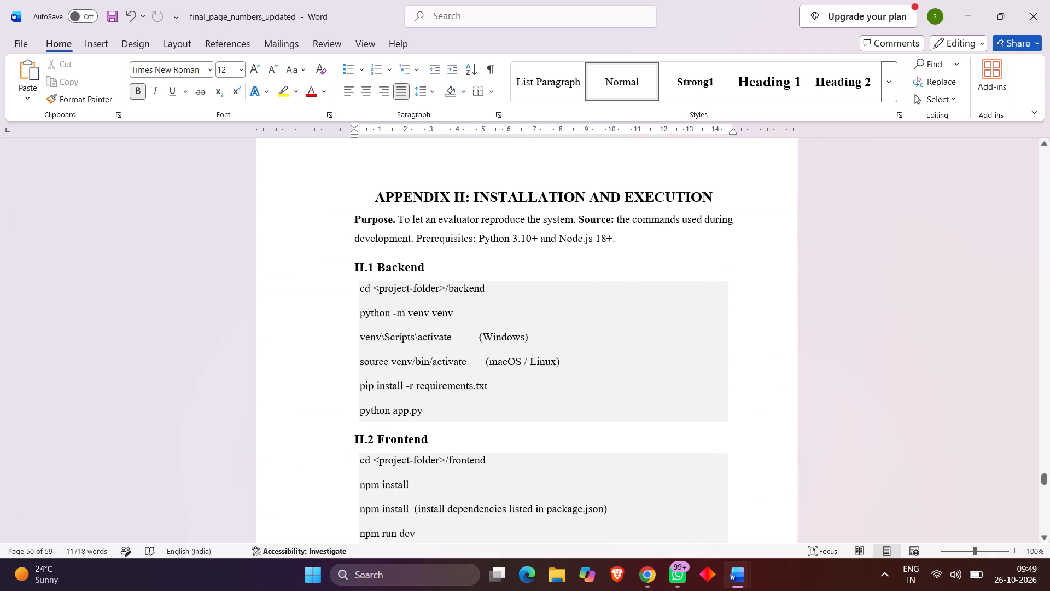
scroll(494, 319, "down", 12)
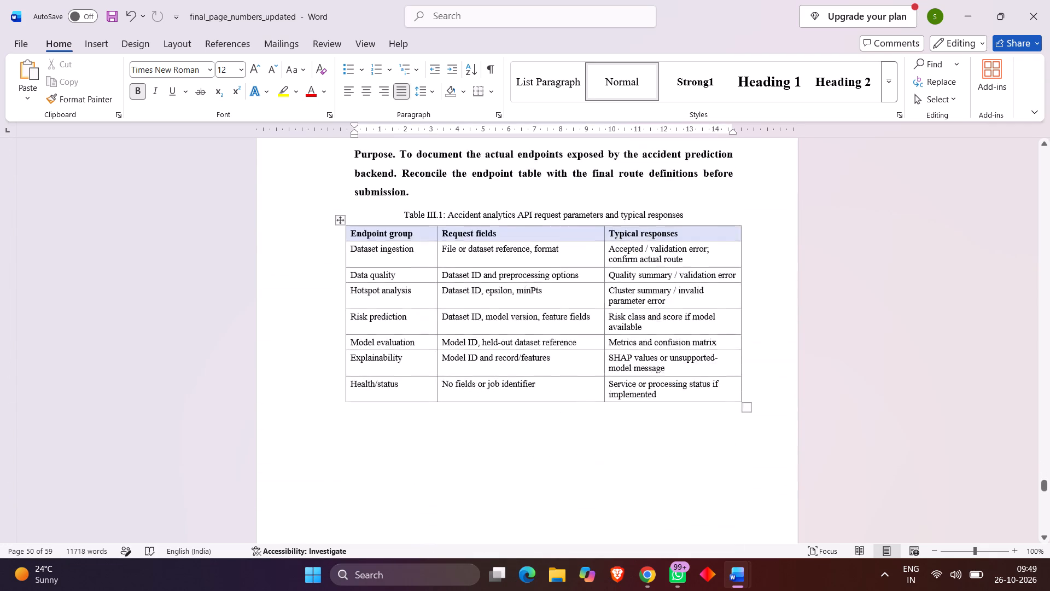
scroll(494, 319, "down", 20)
scroll(494, 319, "down", 2)
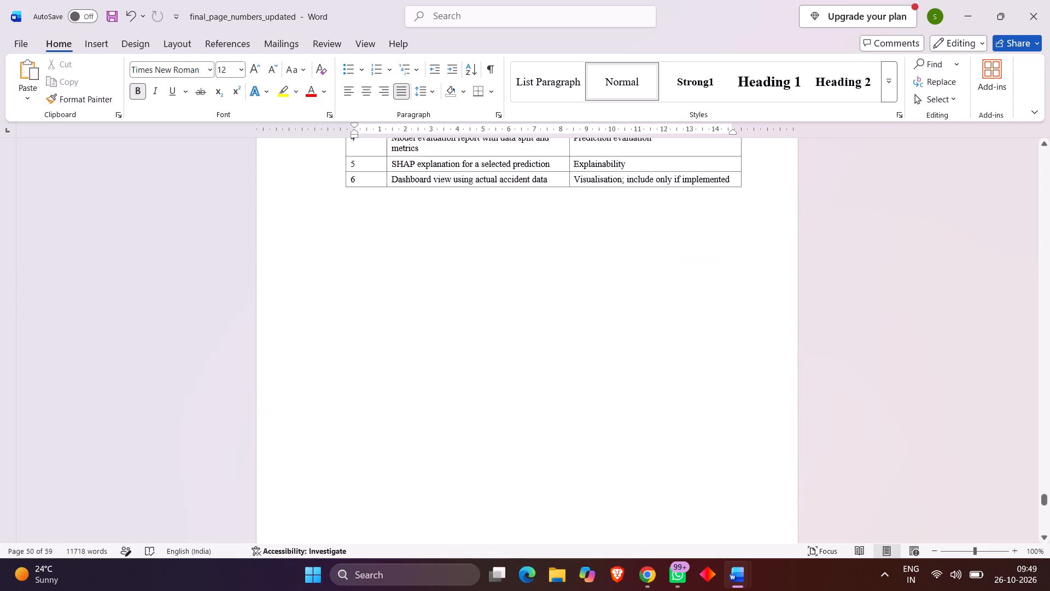
scroll(498, 304, "down", 20)
scroll(498, 304, "down", 2)
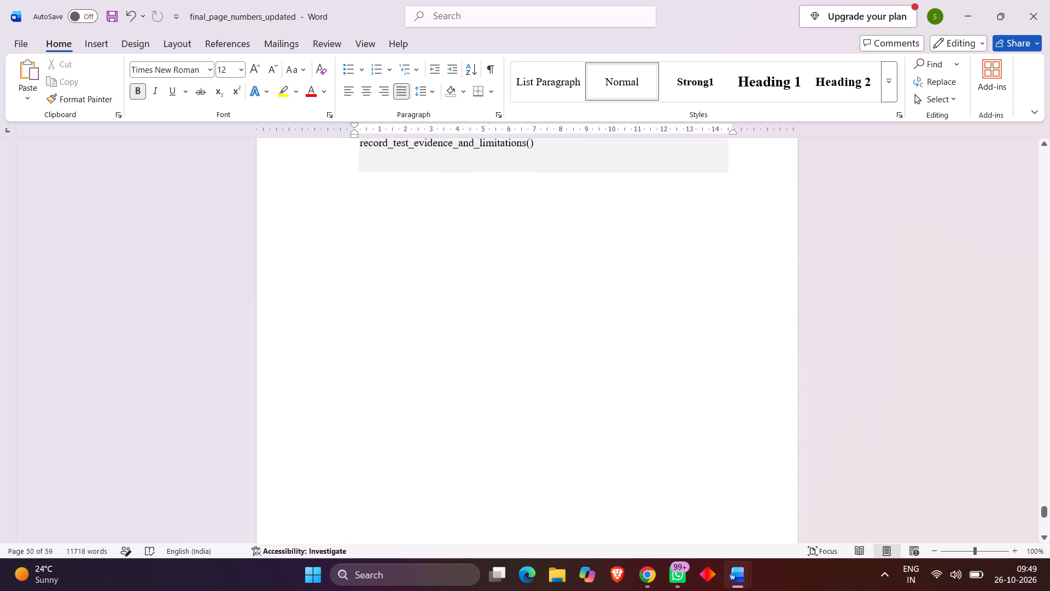
Review Appendix VI's reporting and reproducibility section and the References list through the document's last page.
scroll(498, 304, "down", 4)
scroll(498, 304, "up", 8)
scroll(498, 304, "down", 2)
scroll(498, 304, "up", 4)
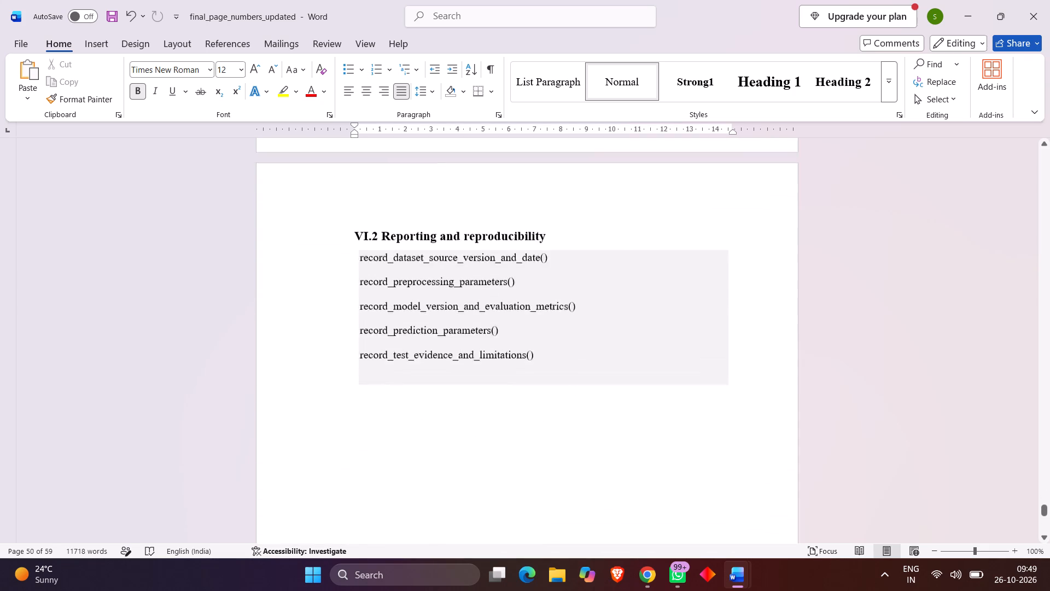
scroll(498, 304, "up", 3)
scroll(498, 304, "down", 14)
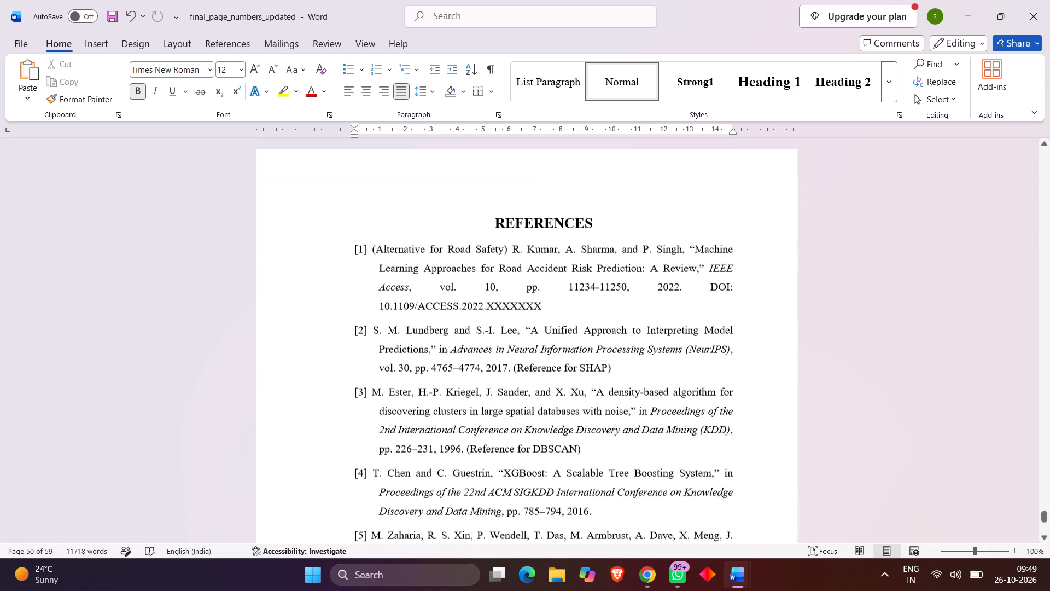
scroll(498, 304, "down", 6)
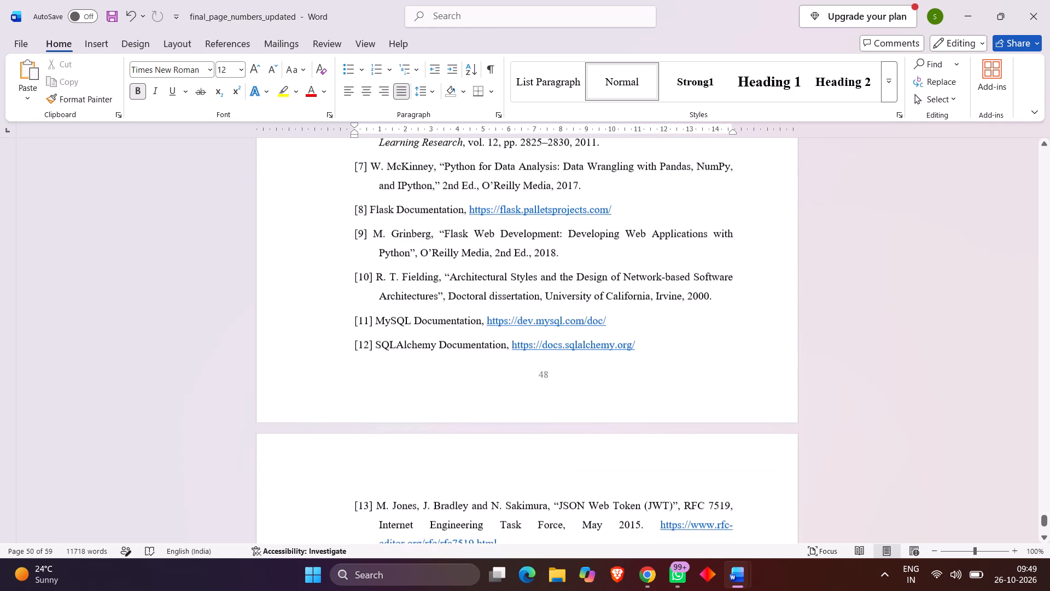
scroll(498, 304, "down", 14)
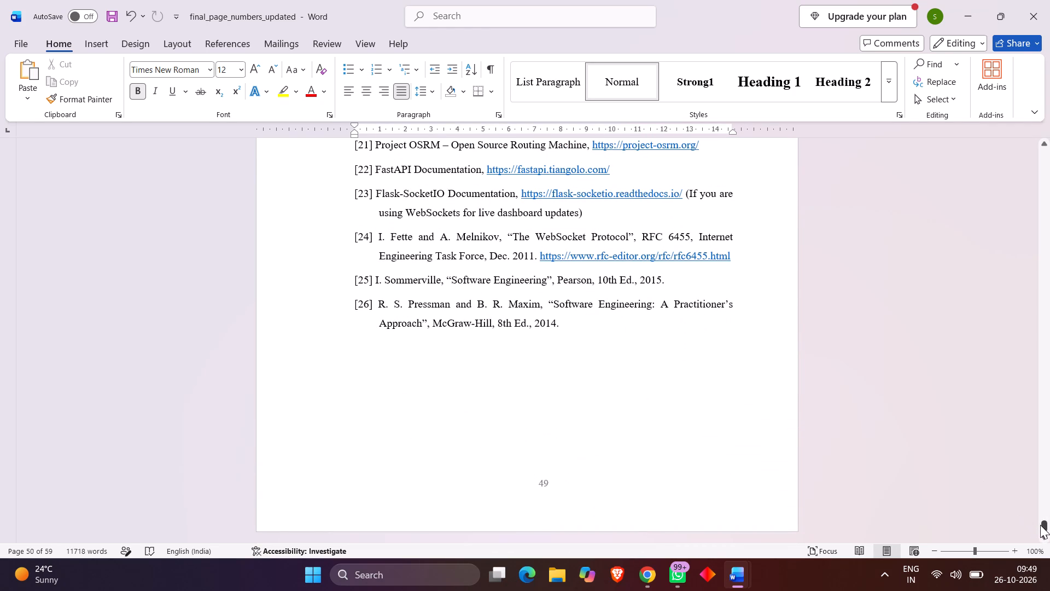
Return to the table of contents and check the chapter, appendix and References entries with their page numbers.
left_click_drag(1044, 522, 1016, 166)
scroll(282, 339, "up", 3)
scroll(302, 344, "down", 16)
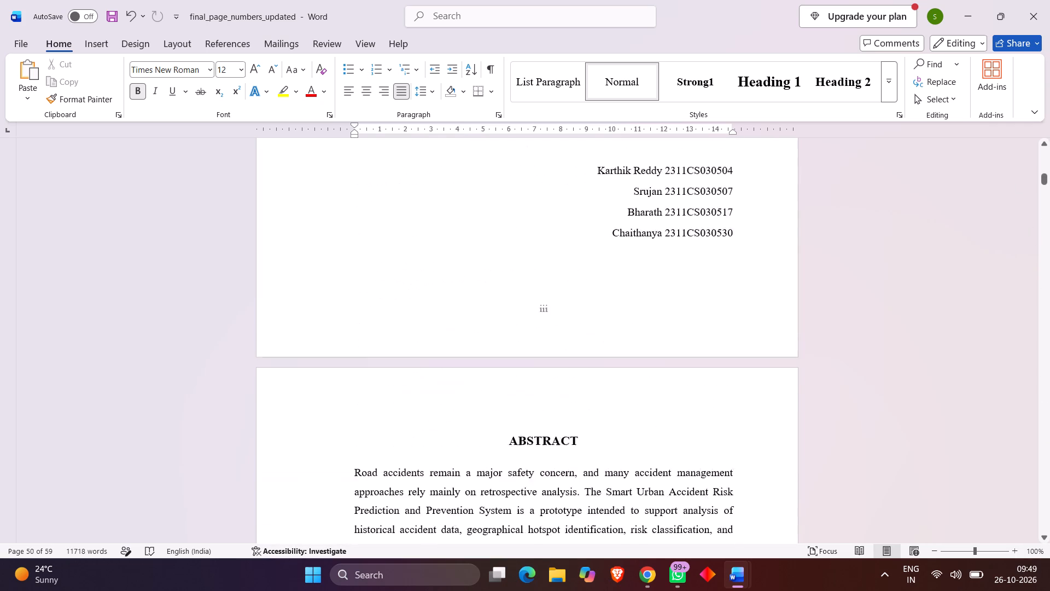
scroll(412, 312, "down", 20)
scroll(413, 312, "down", 1)
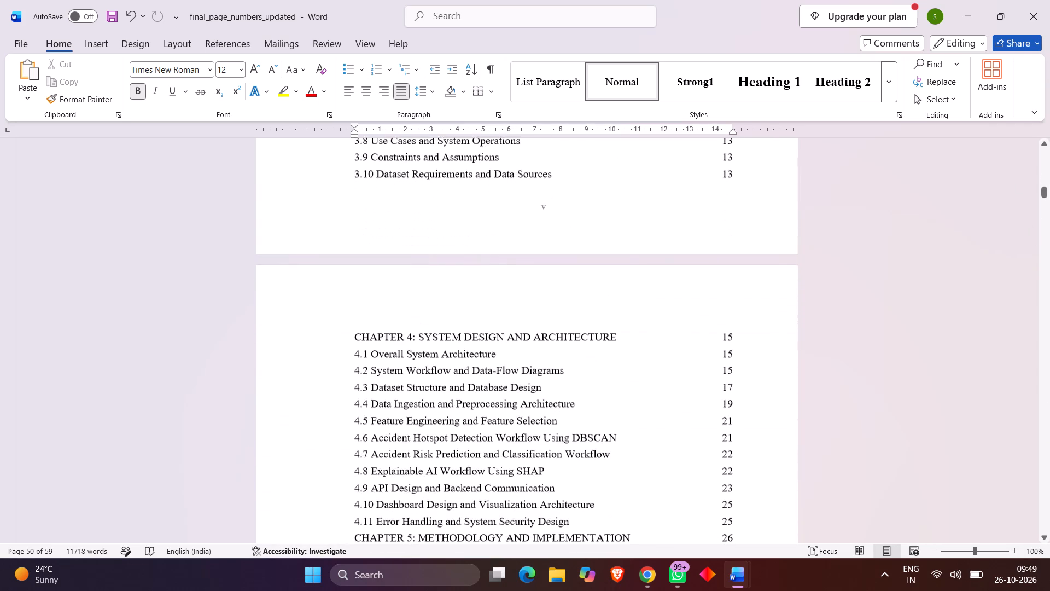
scroll(413, 312, "down", 13)
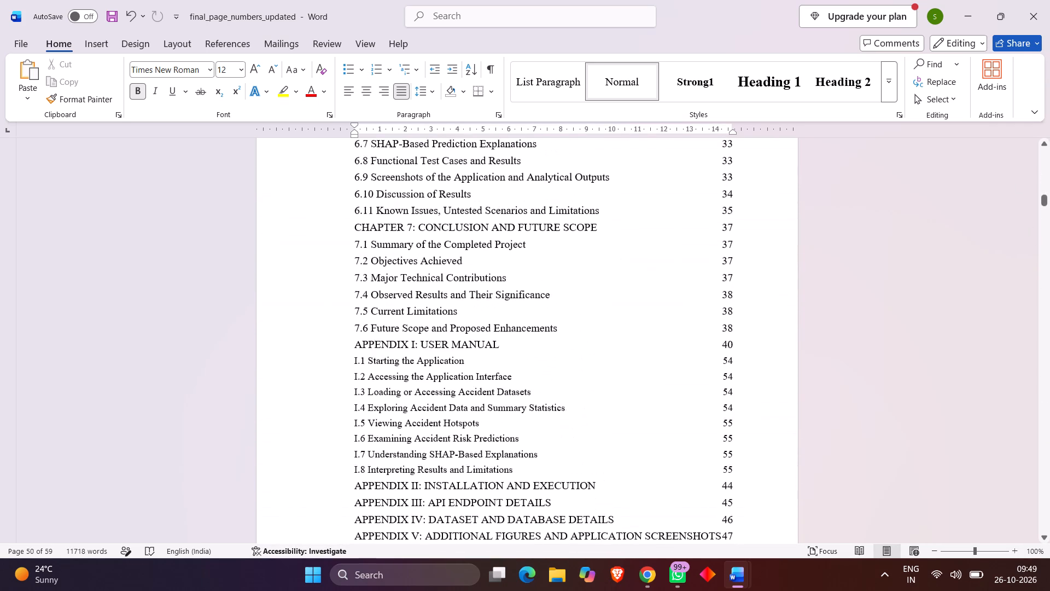
scroll(718, 322, "down", 1)
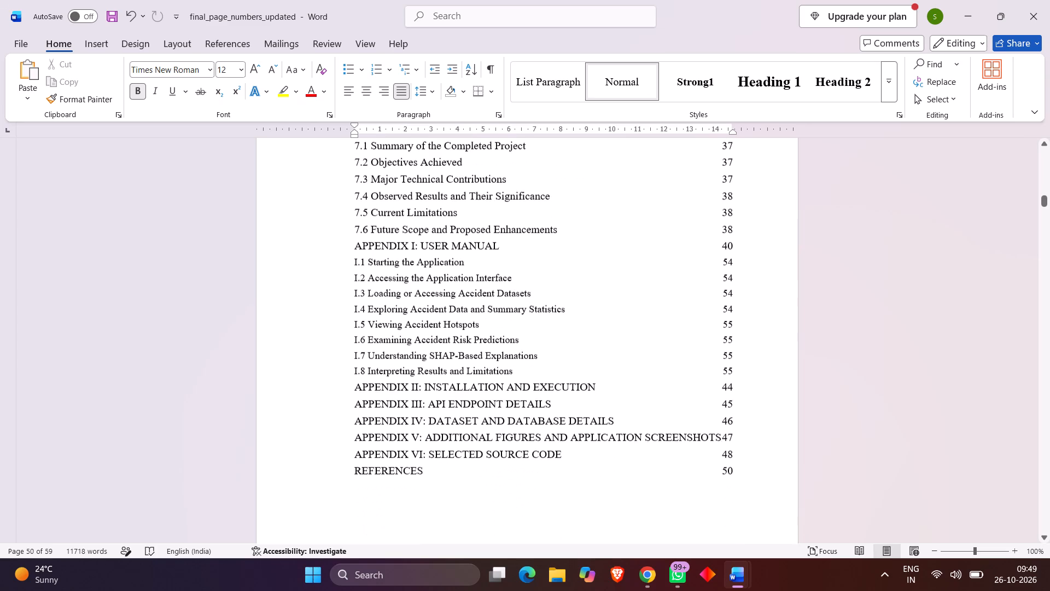
scroll(634, 413, "down", 1)
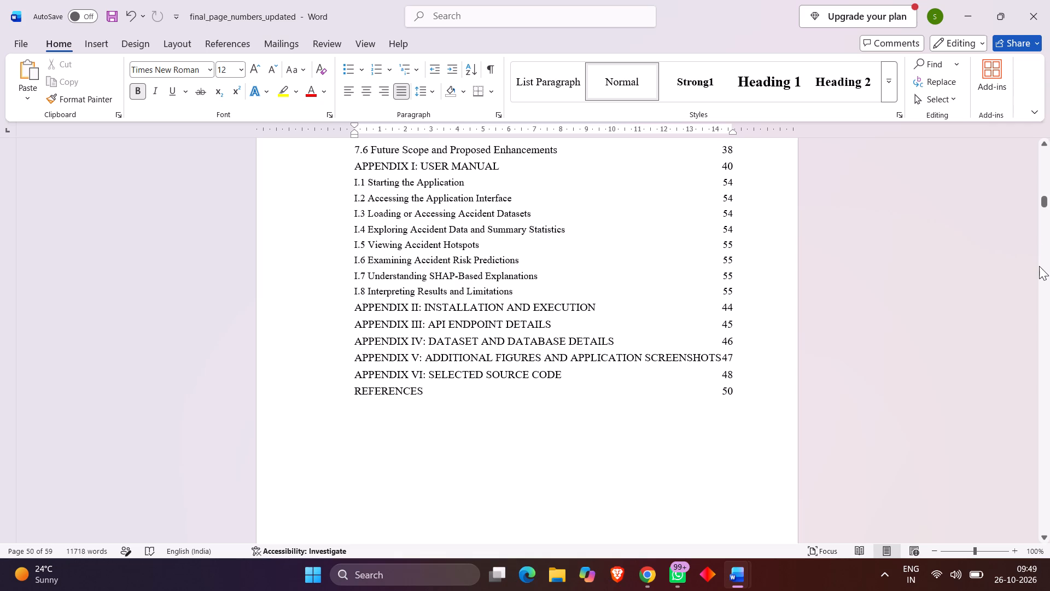
Recheck the References section from its heading to the last entry, examining its page numbers, entry formatting and page breaks.
left_click_drag(1043, 205, 1049, 305)
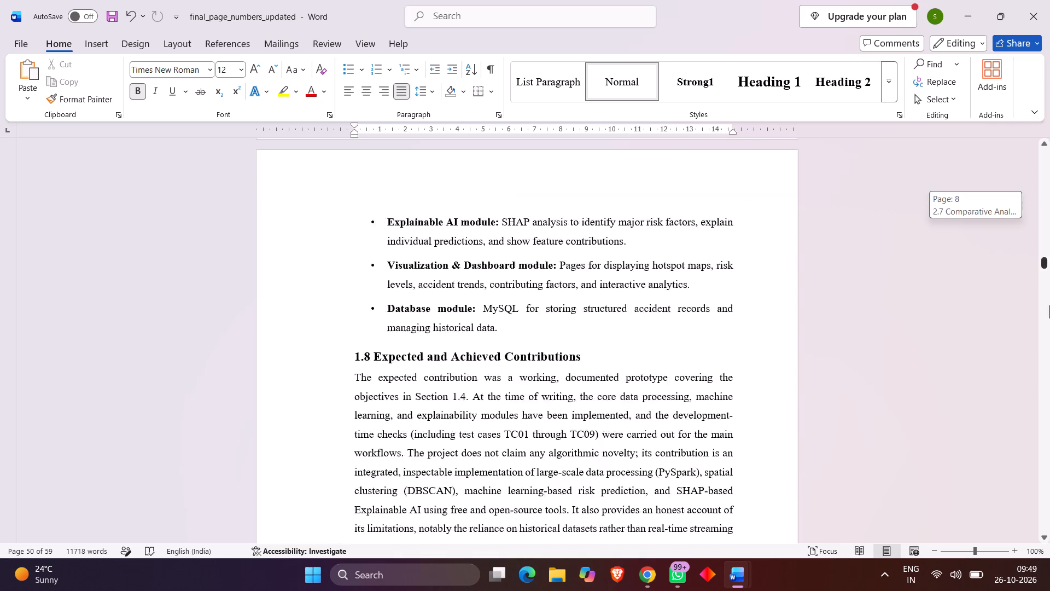
left_click_drag(1049, 305, 1045, 542)
scroll(602, 427, "down", 8)
scroll(602, 427, "up", 5)
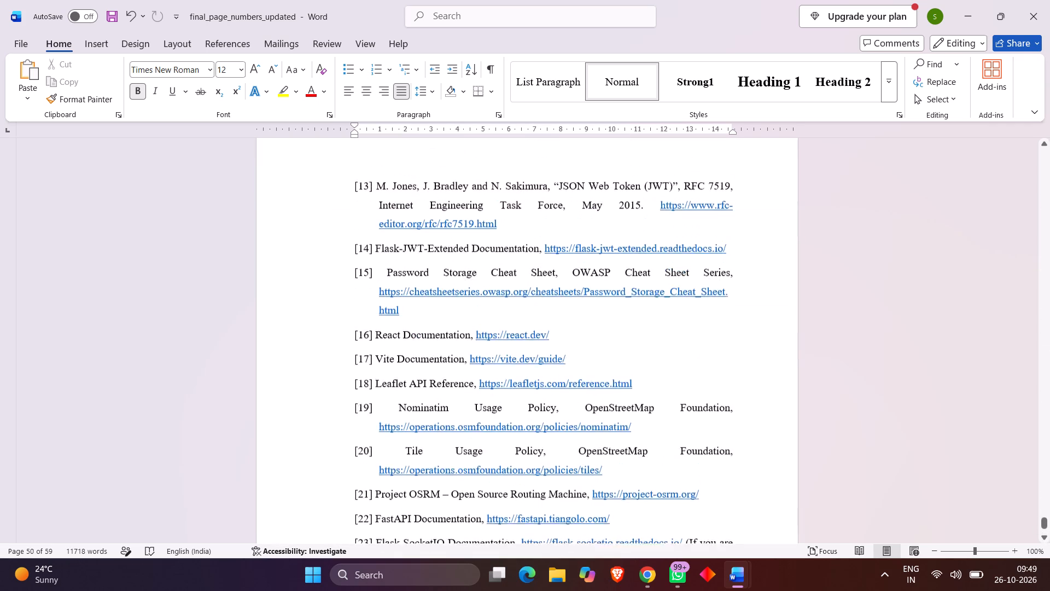
scroll(602, 427, "up", 11)
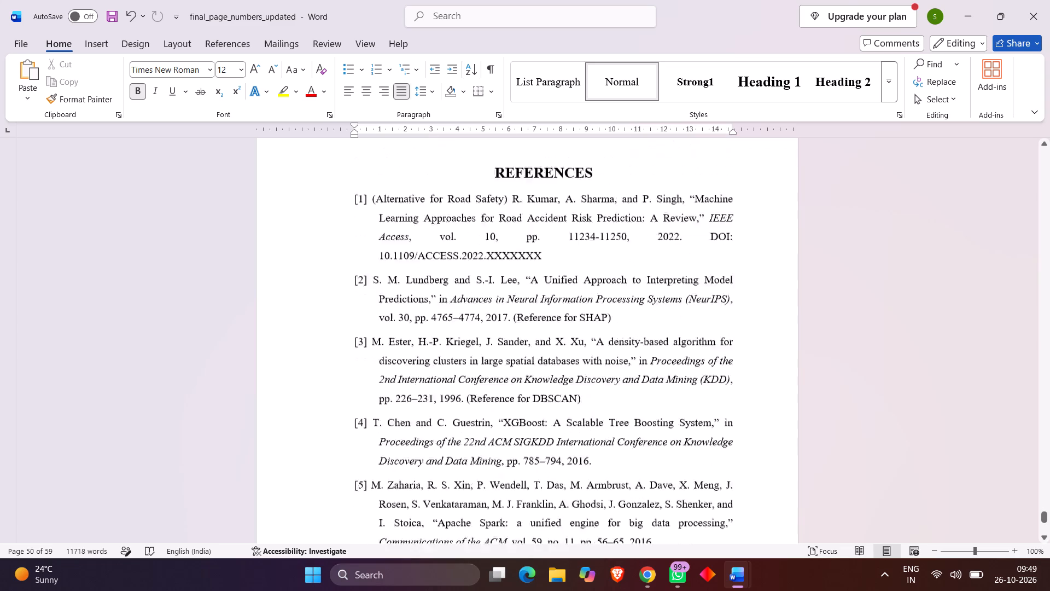
scroll(604, 427, "up", 2)
scroll(608, 427, "down", 9)
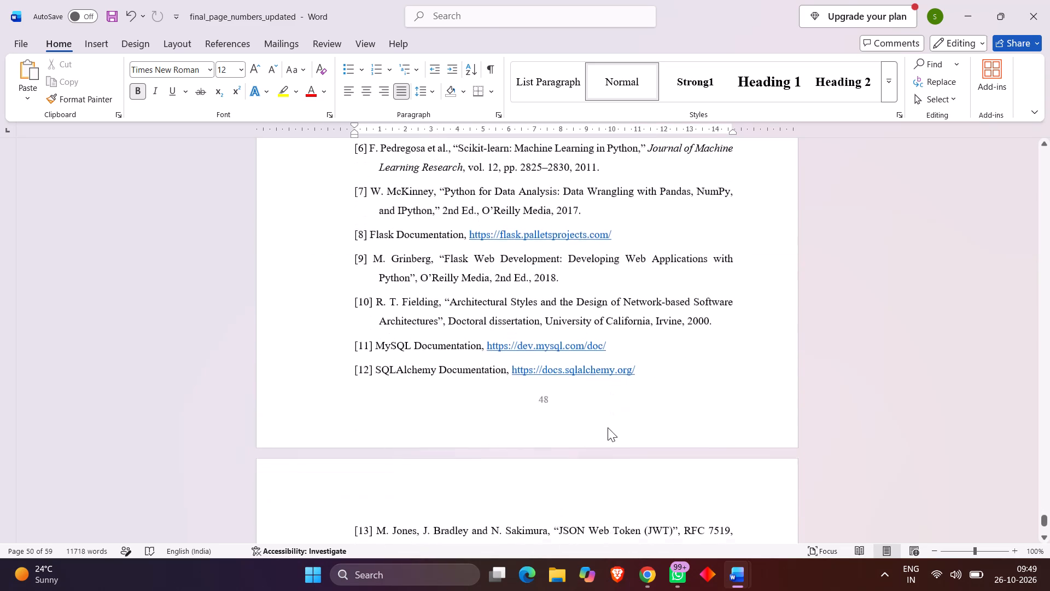
scroll(608, 427, "down", 12)
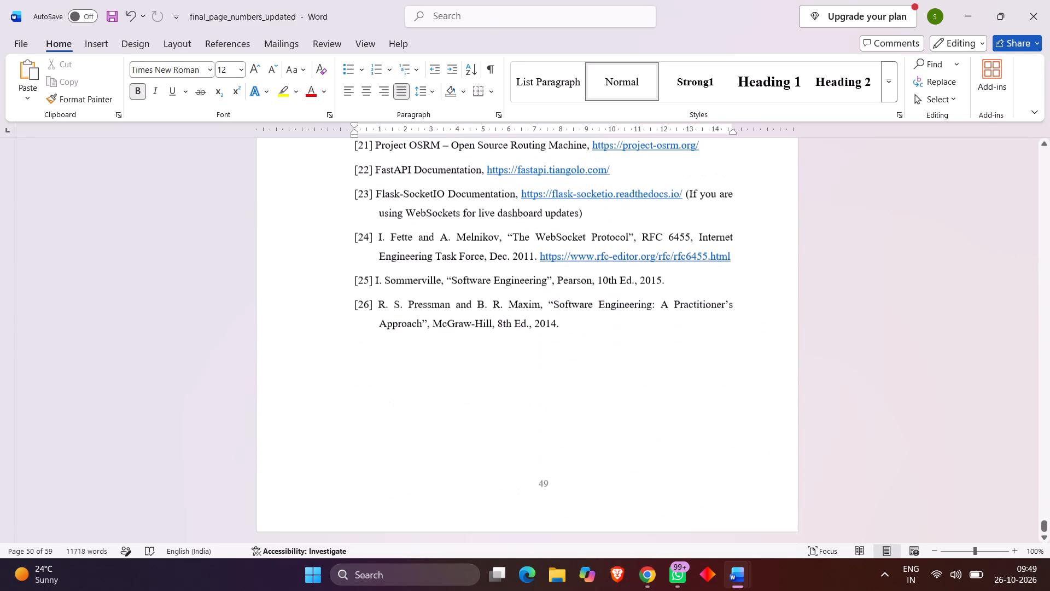
scroll(608, 427, "up", 14)
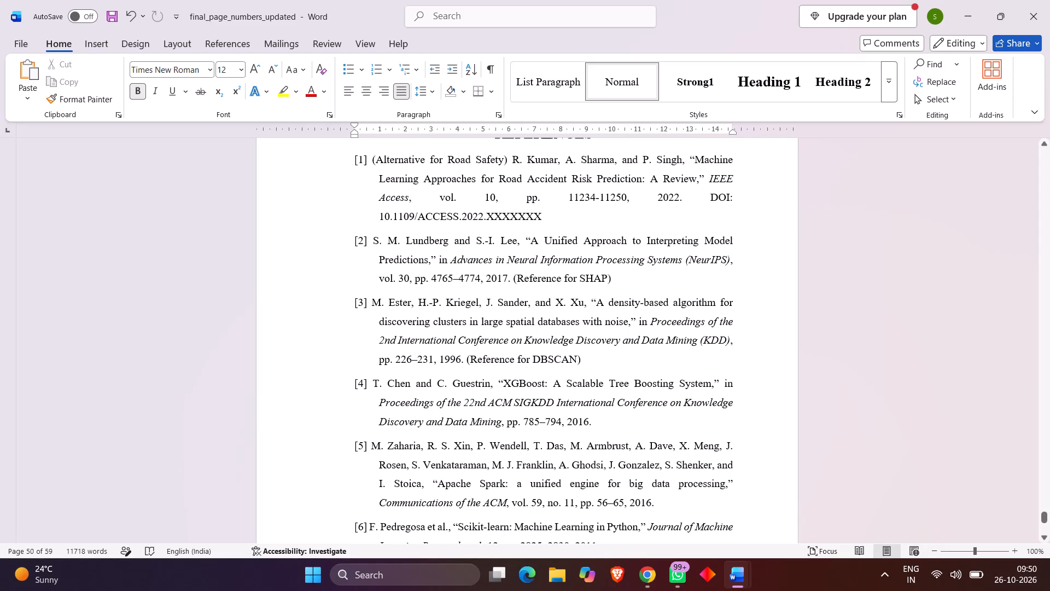
scroll(598, 415, "down", 1)
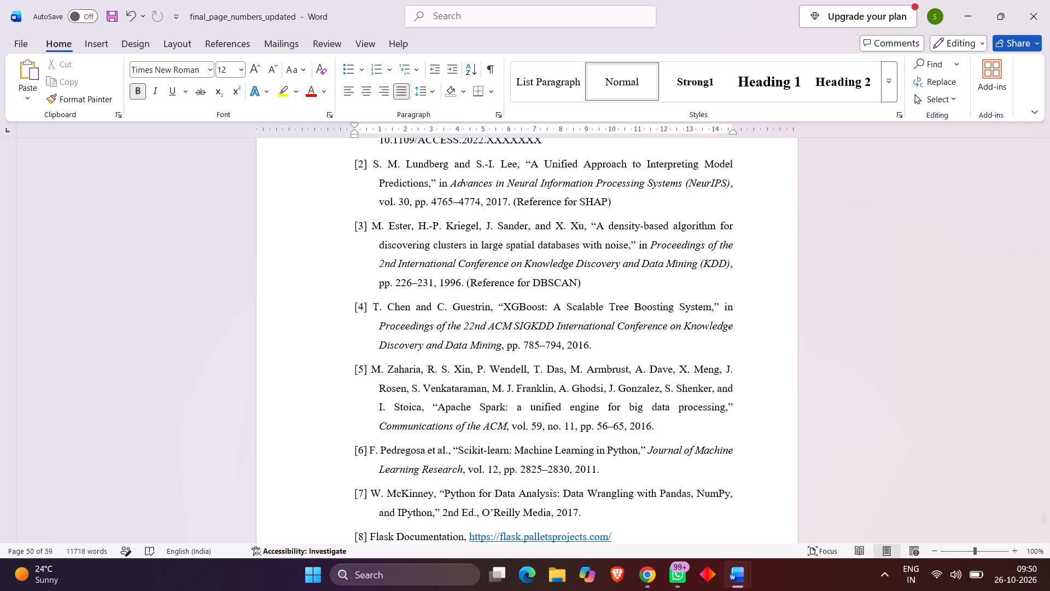
scroll(598, 413, "up", 3)
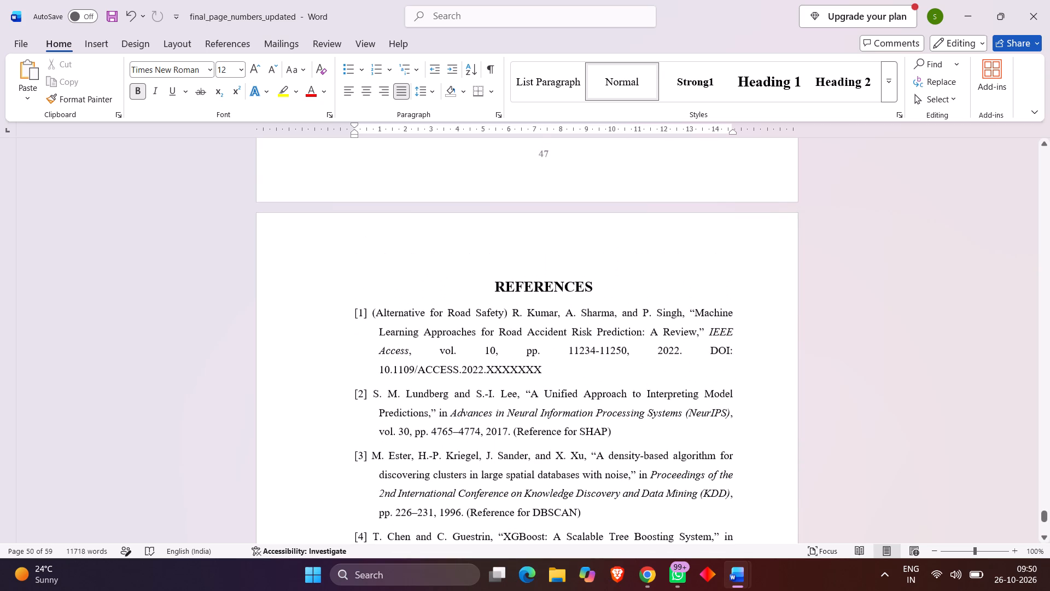
Recheck the References entries and the preceding Appendix VI source-code pages, examining their page numbers and layout.
scroll(598, 413, "down", 4)
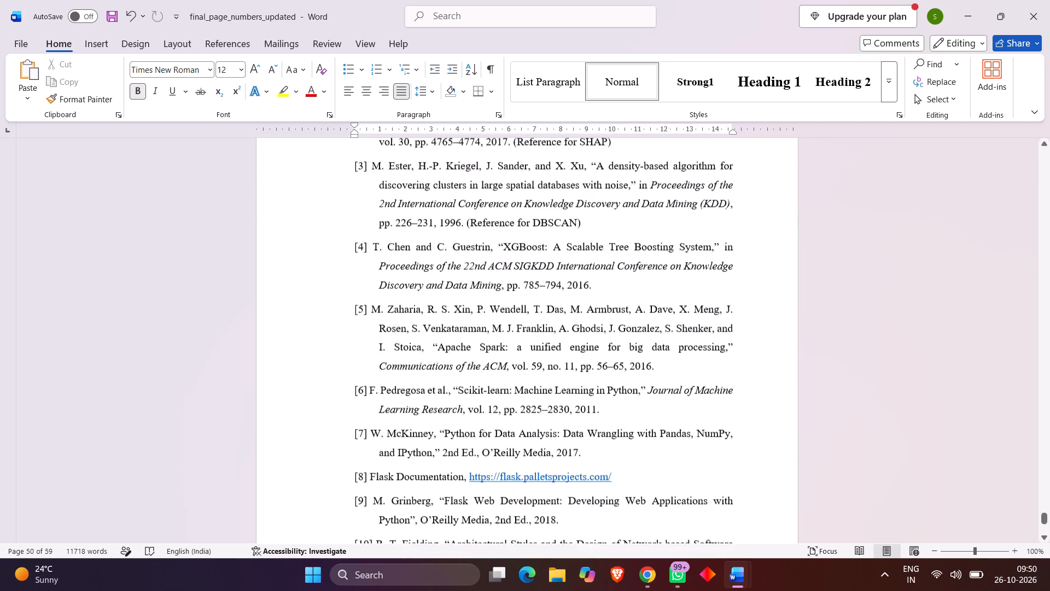
scroll(598, 413, "down", 4)
scroll(598, 413, "up", 4)
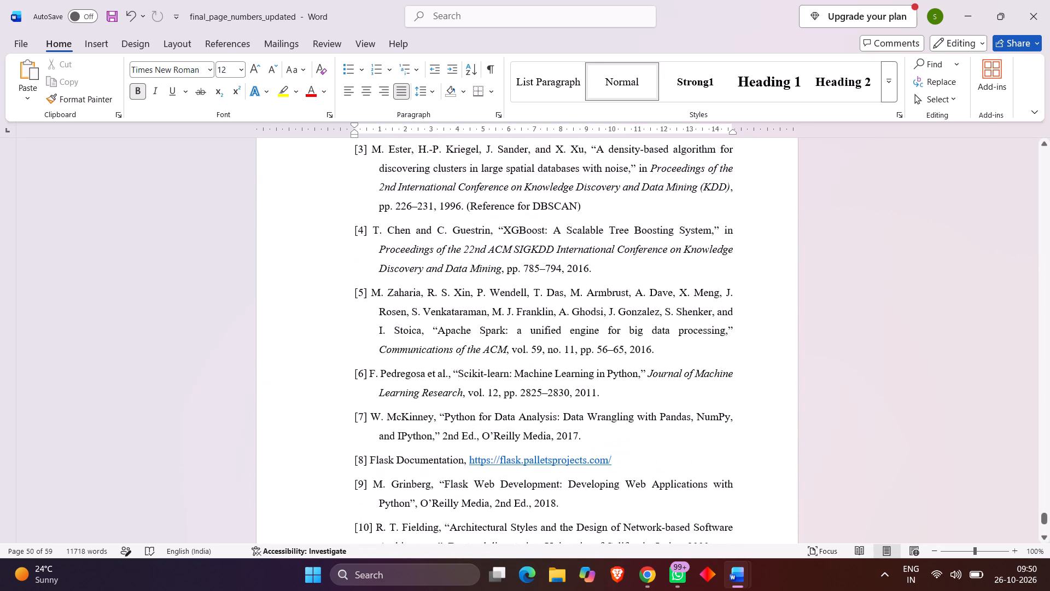
scroll(598, 413, "up", 4)
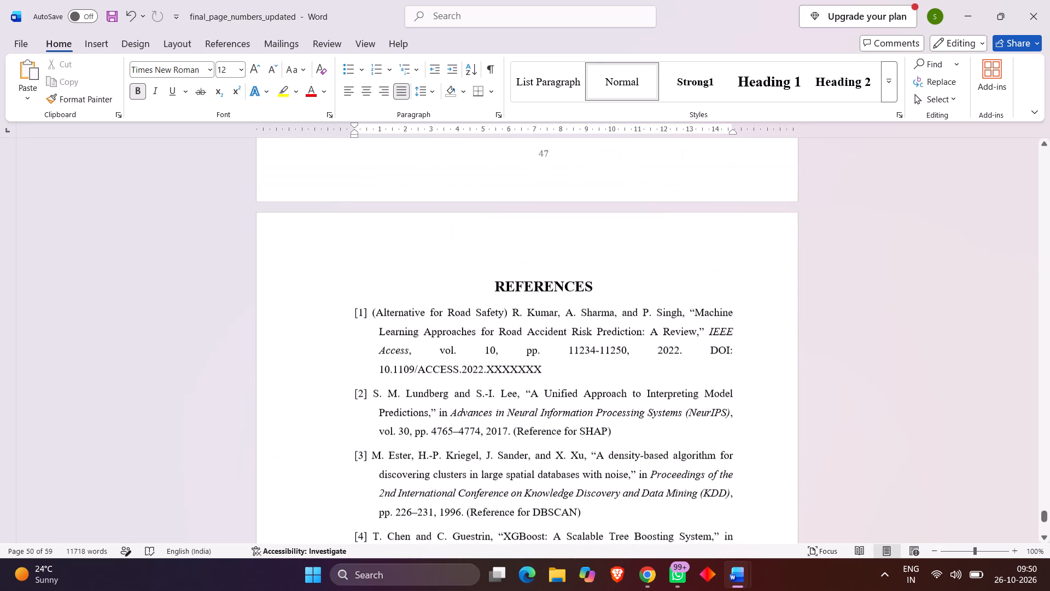
scroll(598, 413, "up", 4)
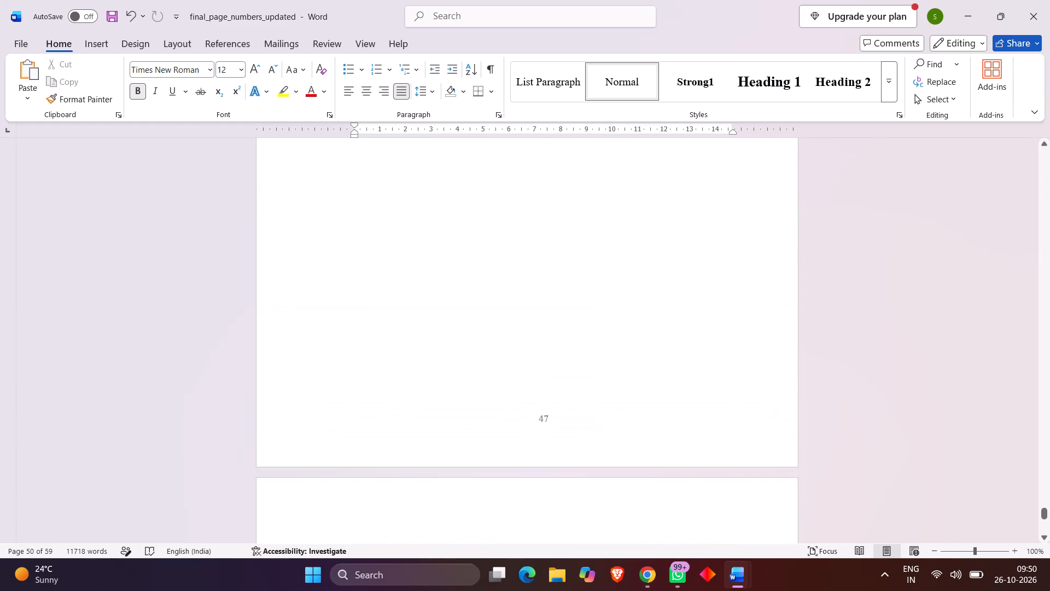
scroll(598, 413, "up", 13)
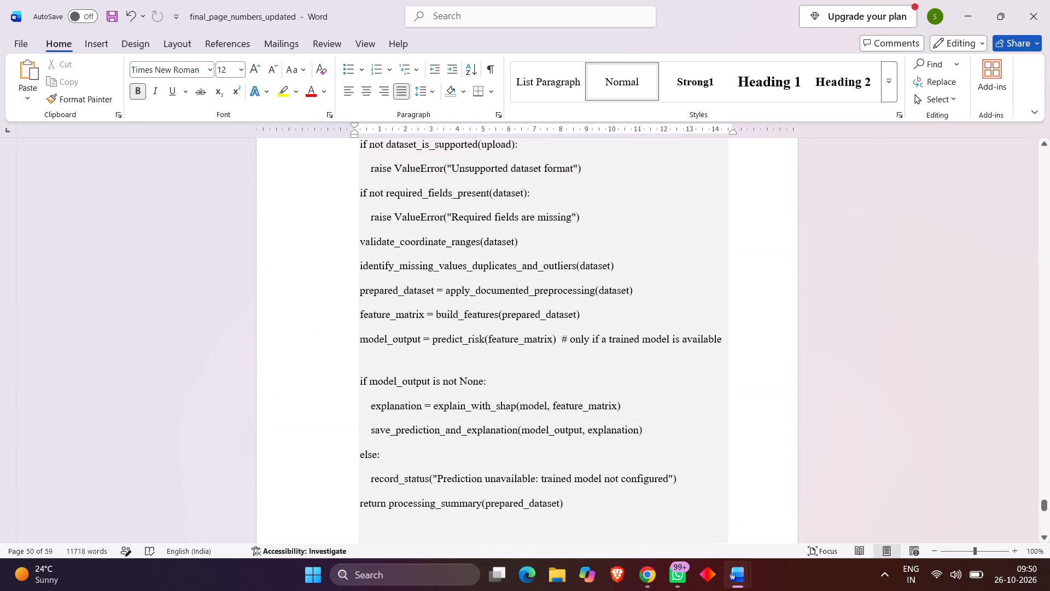
scroll(598, 413, "up", 4)
scroll(598, 413, "down", 1)
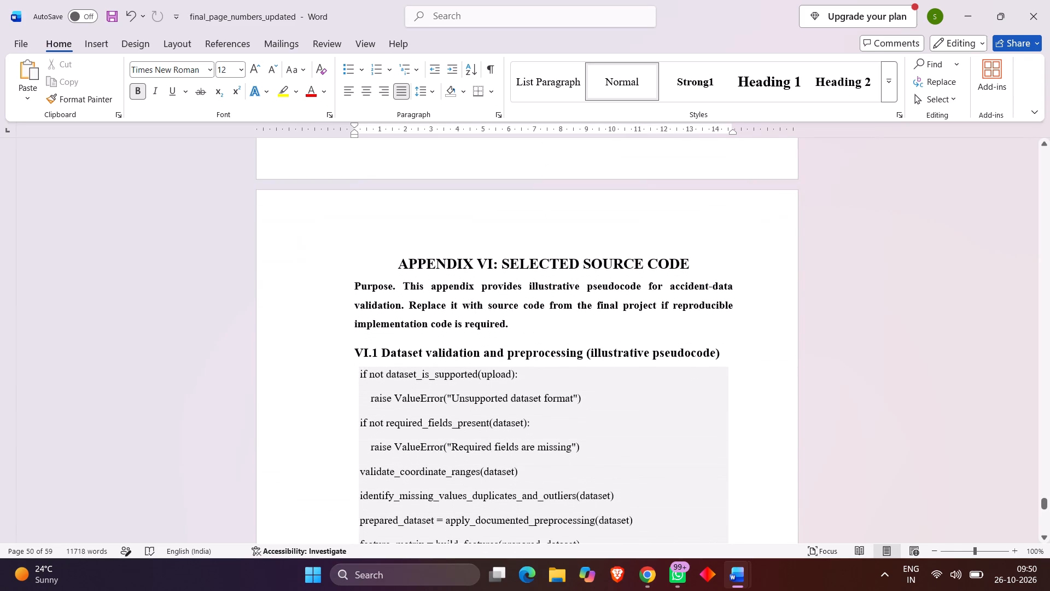
scroll(598, 413, "up", 2)
scroll(598, 413, "down", 9)
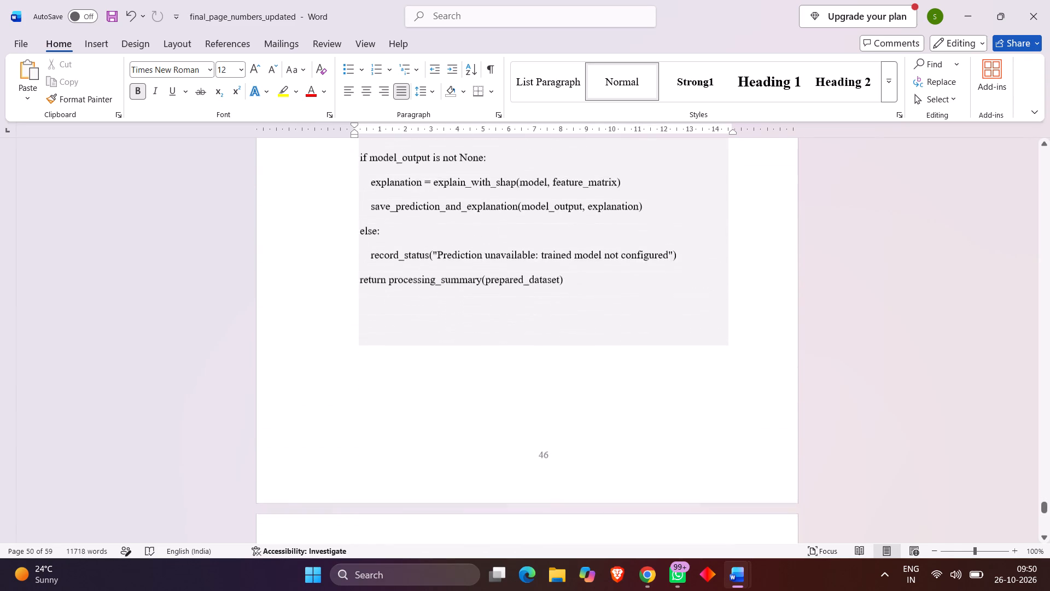
scroll(598, 413, "down", 13)
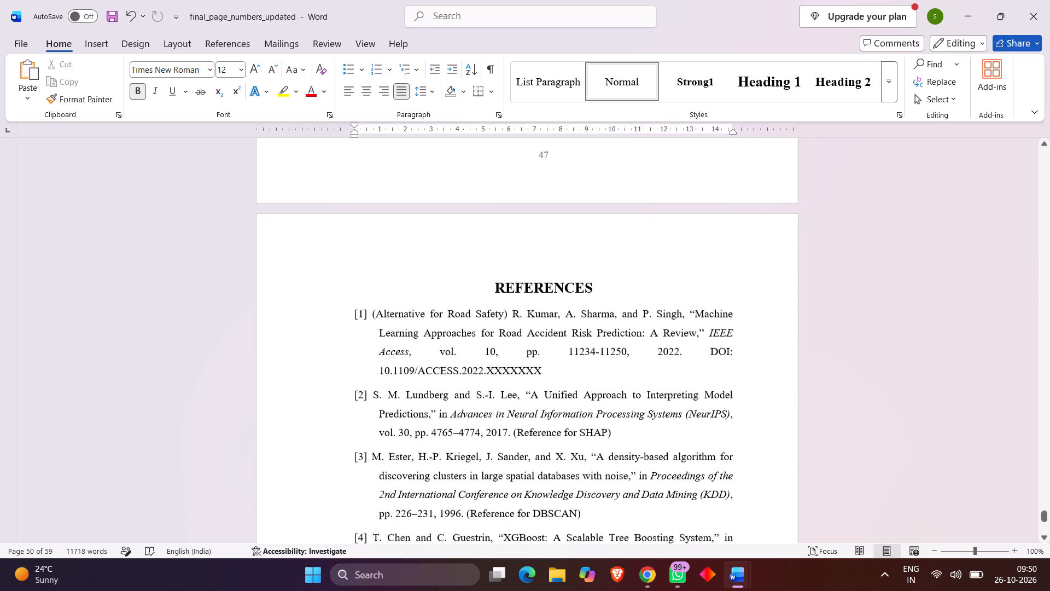
Return to the report's opening pages and review the table of contents through its appendix and References entries.
left_click_drag(1048, 519, 1034, 445)
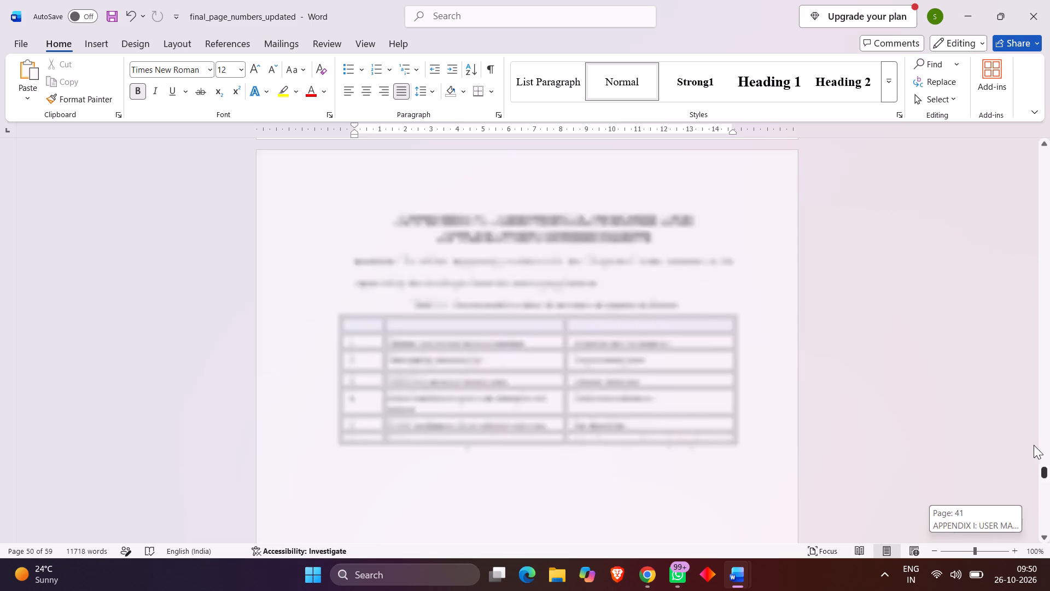
left_click_drag(1034, 445, 1049, 176)
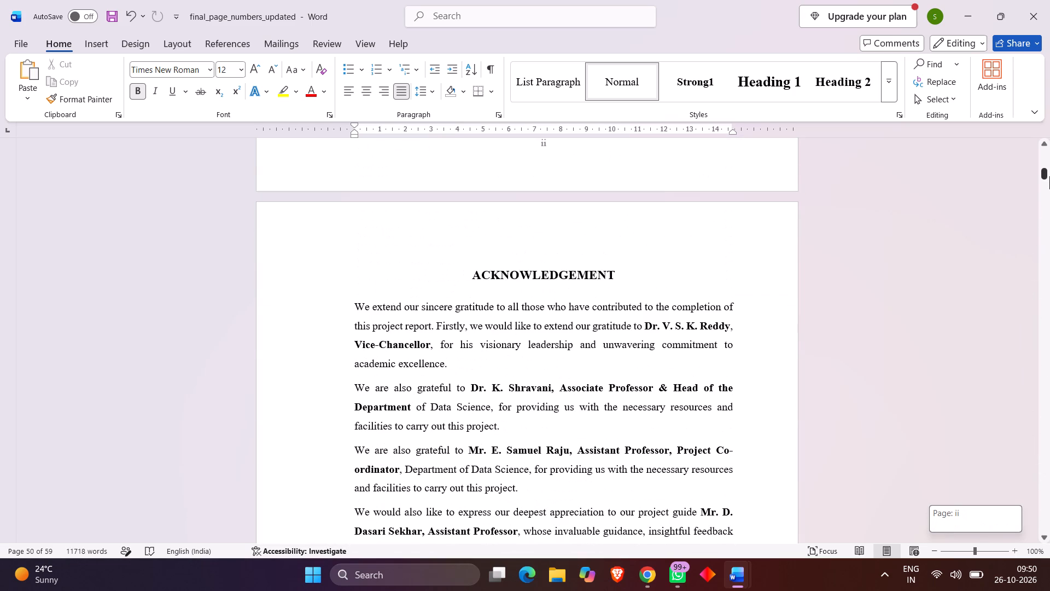
left_click_drag(1049, 176, 1049, 161)
scroll(571, 390, "up", 3)
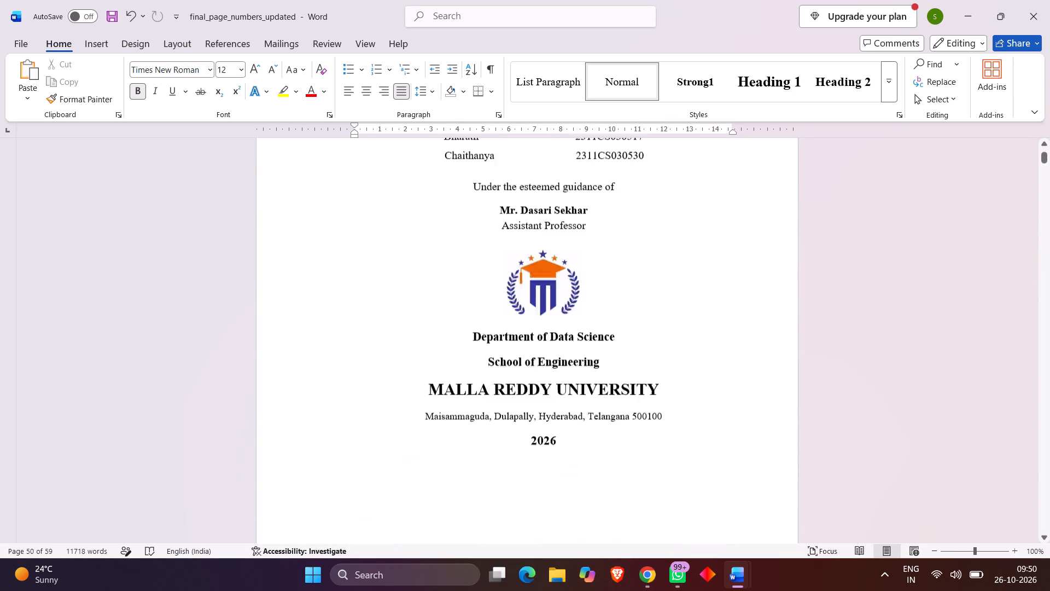
scroll(571, 390, "up", 3)
scroll(571, 390, "down", 20)
scroll(571, 390, "down", 10)
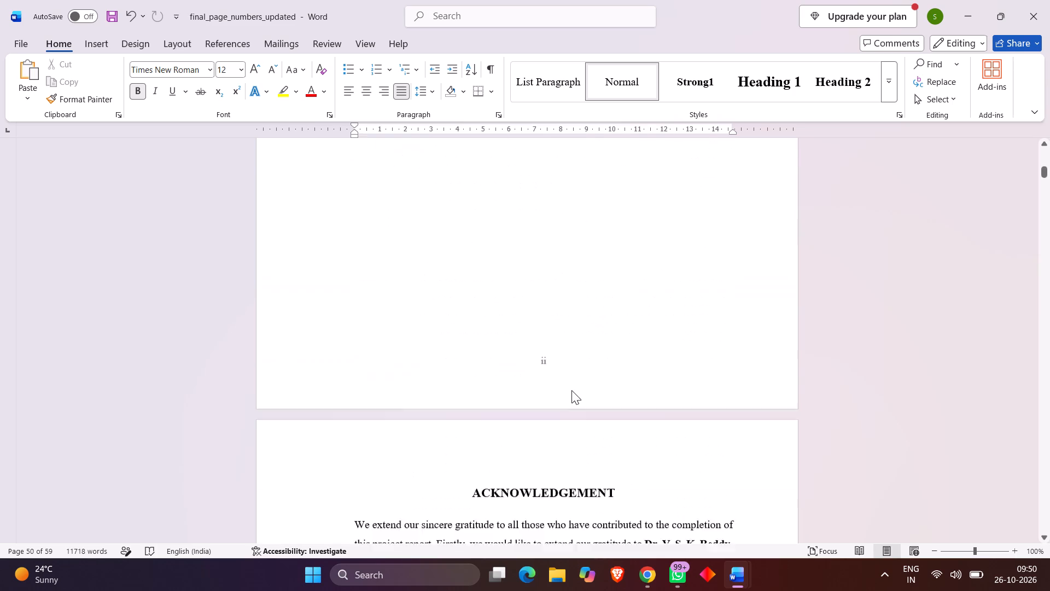
scroll(571, 390, "down", 20)
scroll(571, 390, "down", 7)
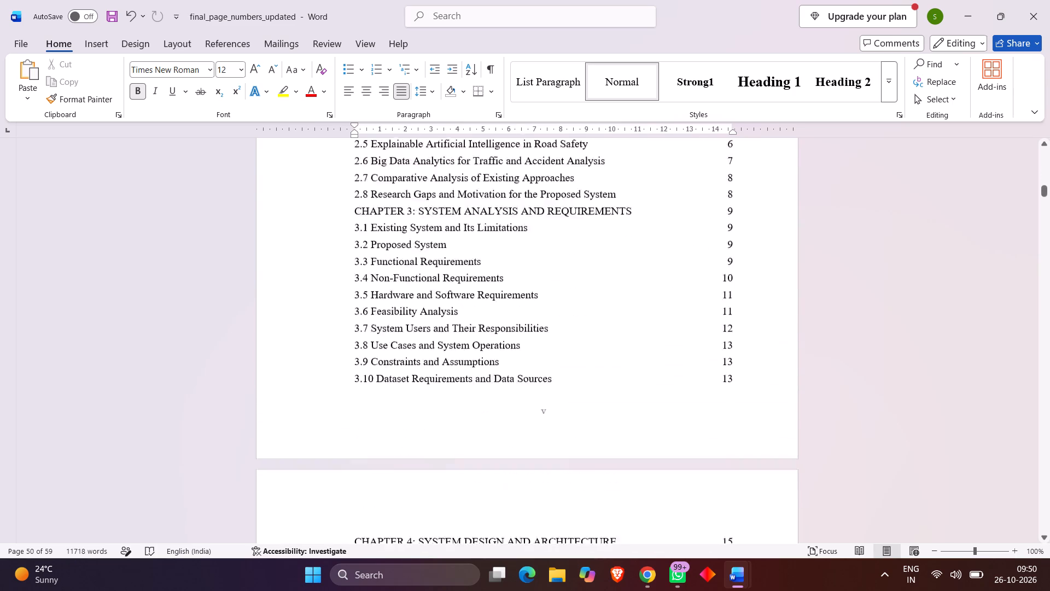
scroll(599, 389, "down", 17)
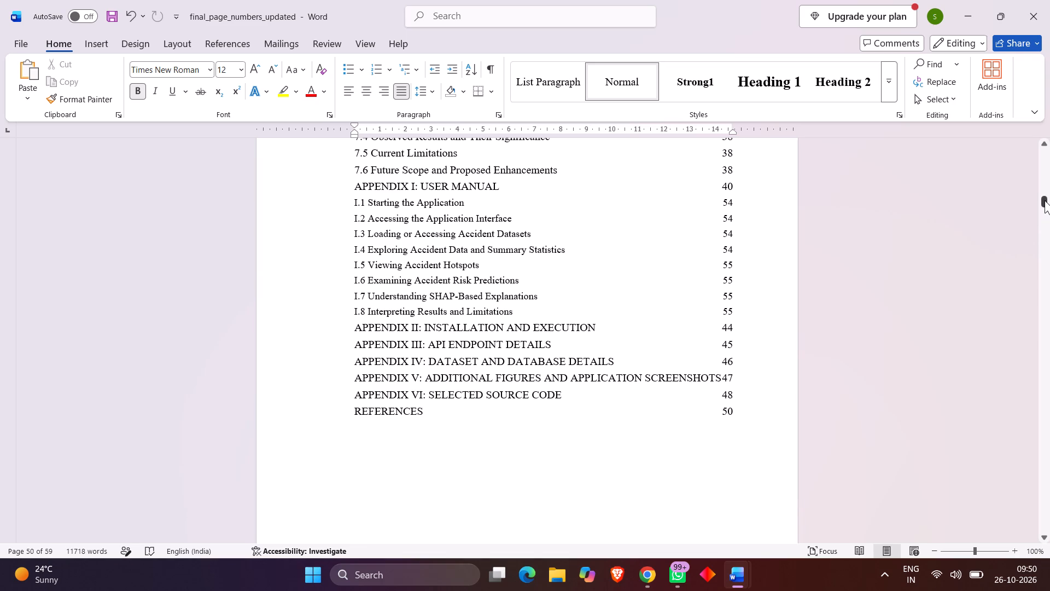
Examine the installation, Appendix III and Appendix IV pages, checking their page numbers and layout.
left_click_drag(1049, 208, 1029, 338)
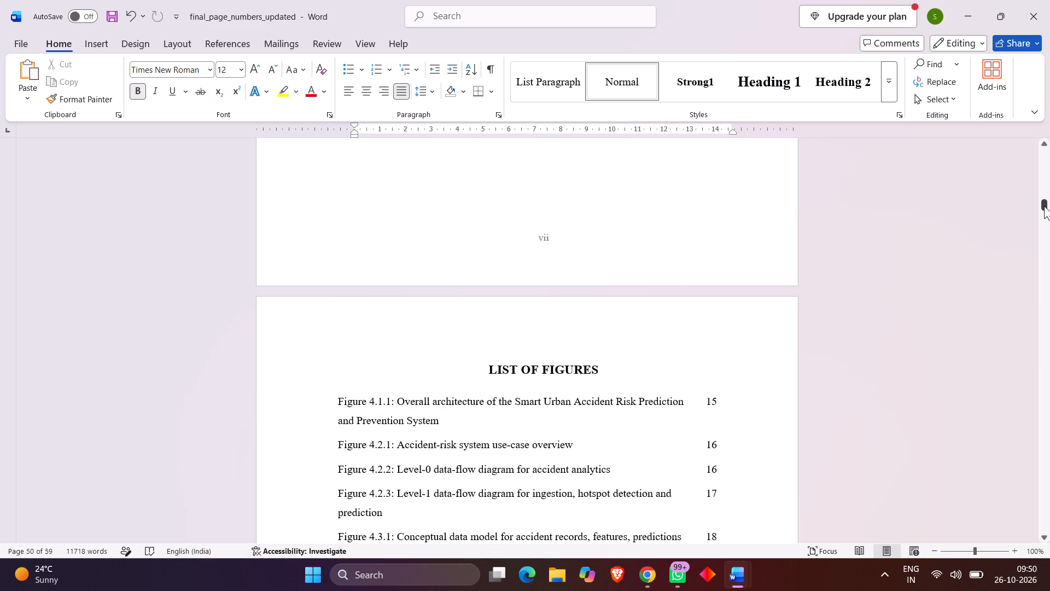
left_click_drag(1044, 206, 1029, 461)
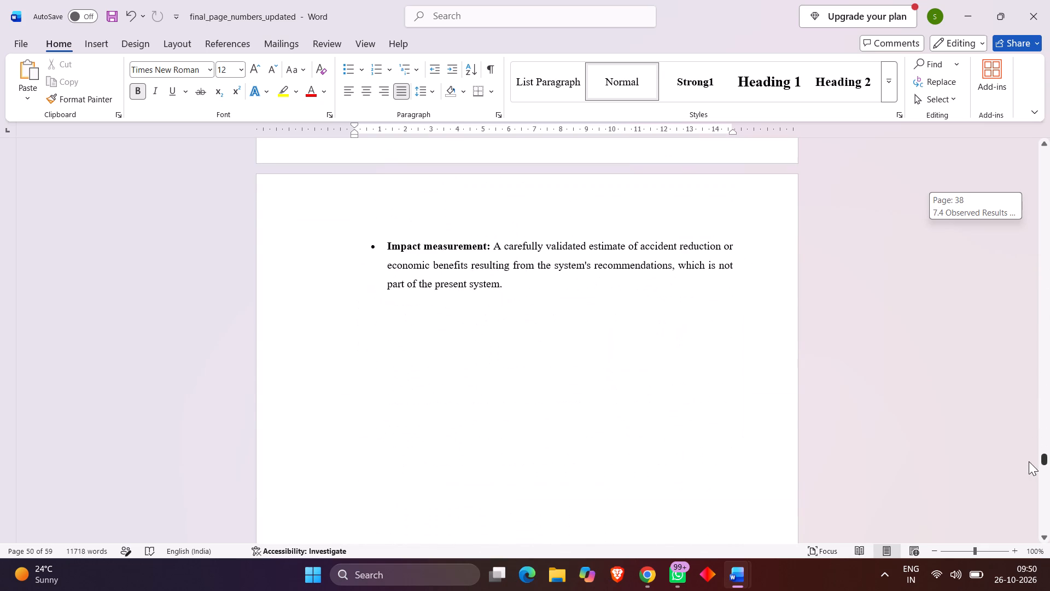
left_click_drag(1029, 461, 1027, 482)
scroll(781, 368, "down", 3)
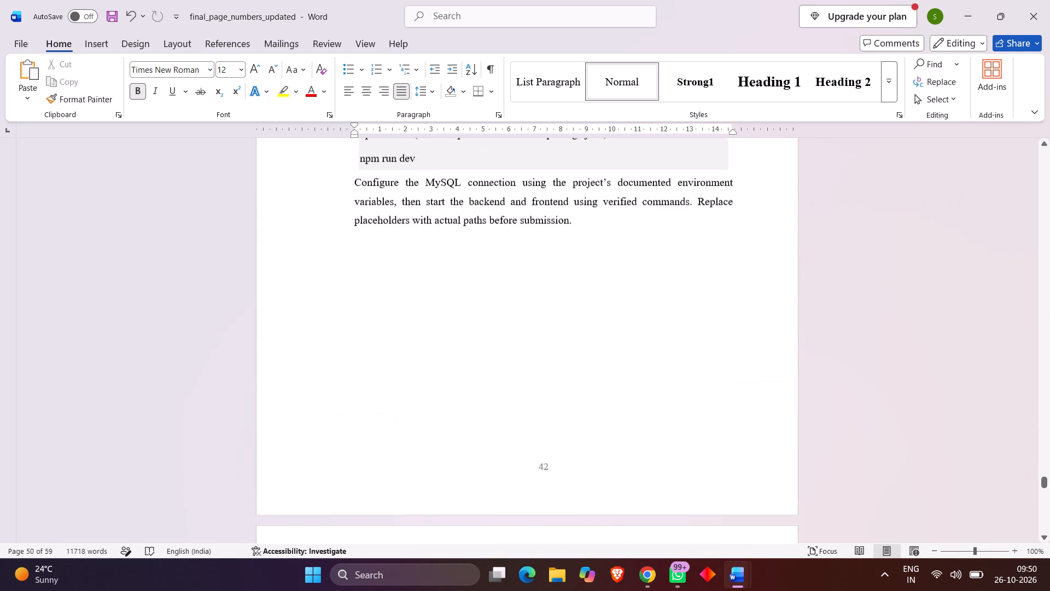
scroll(769, 368, "down", 15)
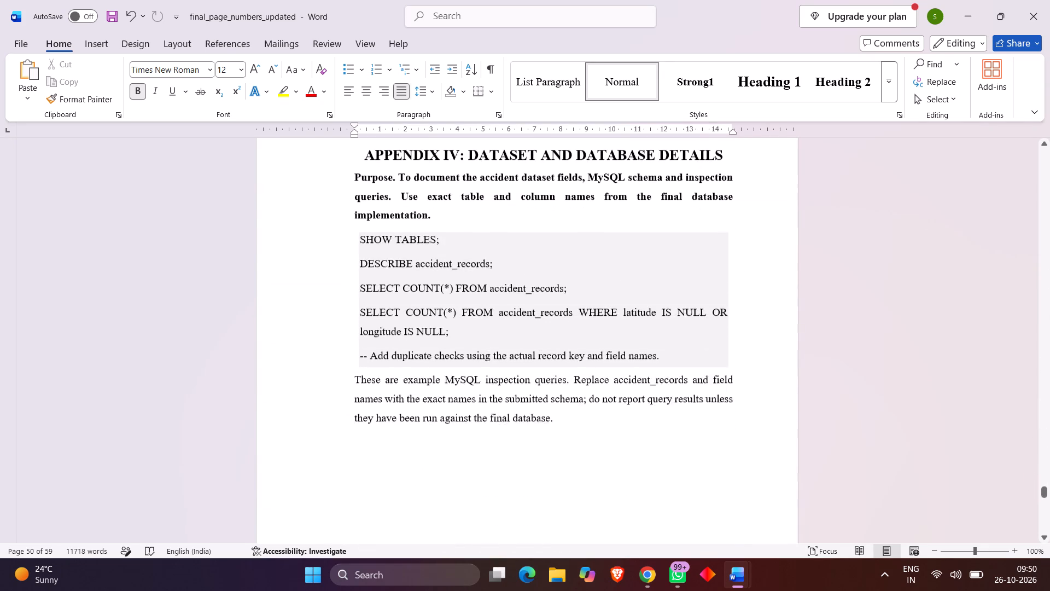
scroll(773, 352, "down", 5)
scroll(773, 352, "up", 7)
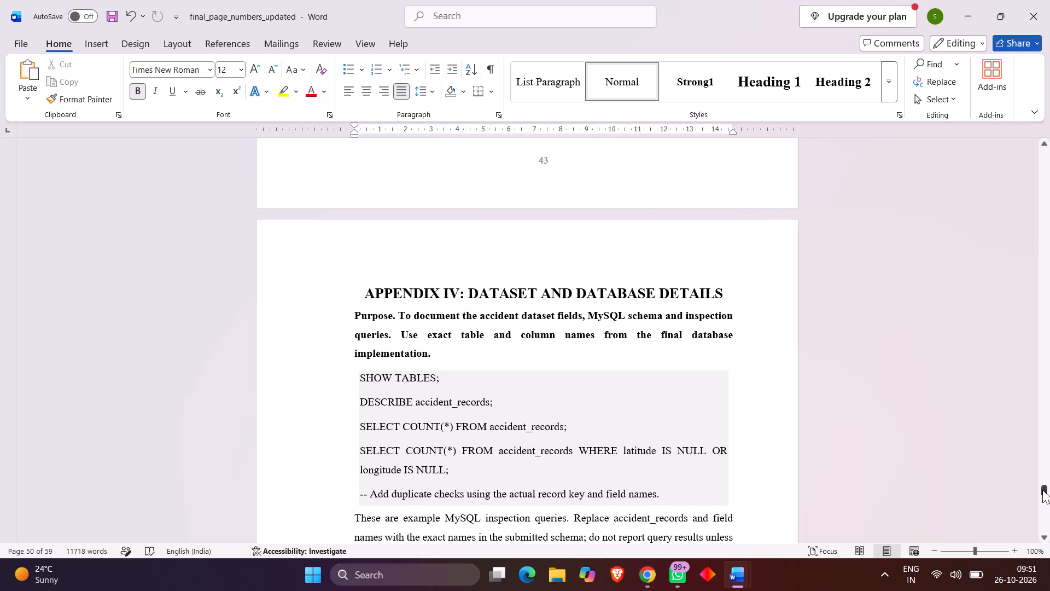
Review the List of Figures and List of Tables entries through the start of Chapter 1.
left_click_drag(1044, 488, 1034, 227)
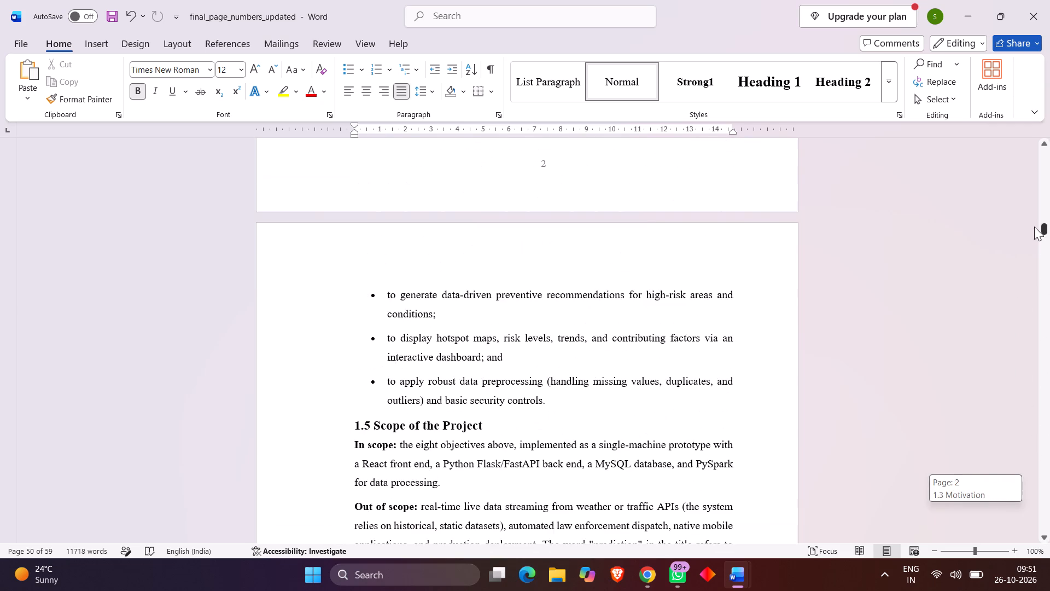
left_click_drag(1034, 227, 1040, 203)
scroll(559, 368, "down", 3)
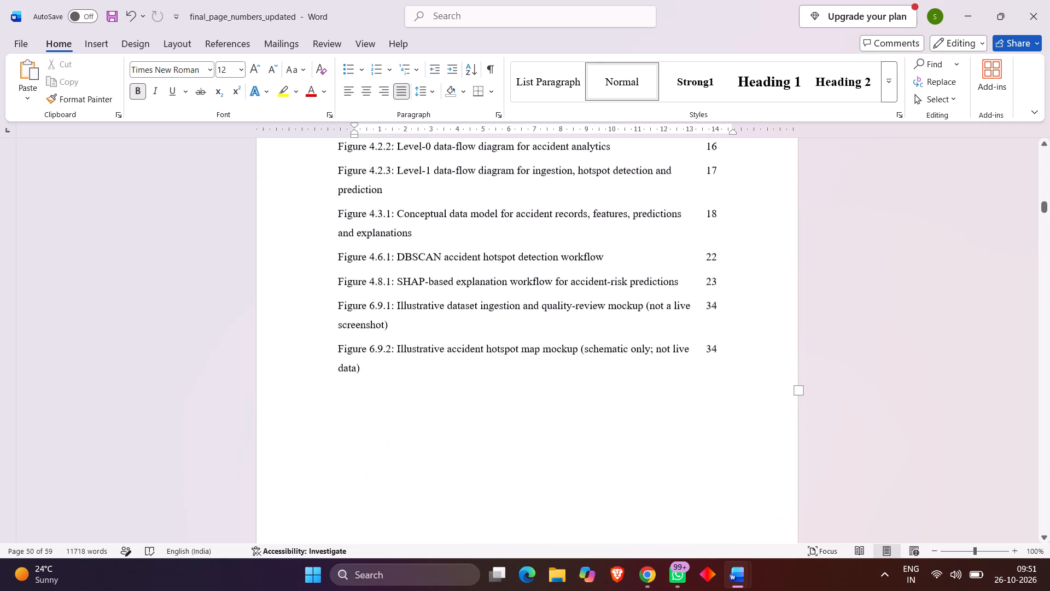
scroll(593, 372, "down", 17)
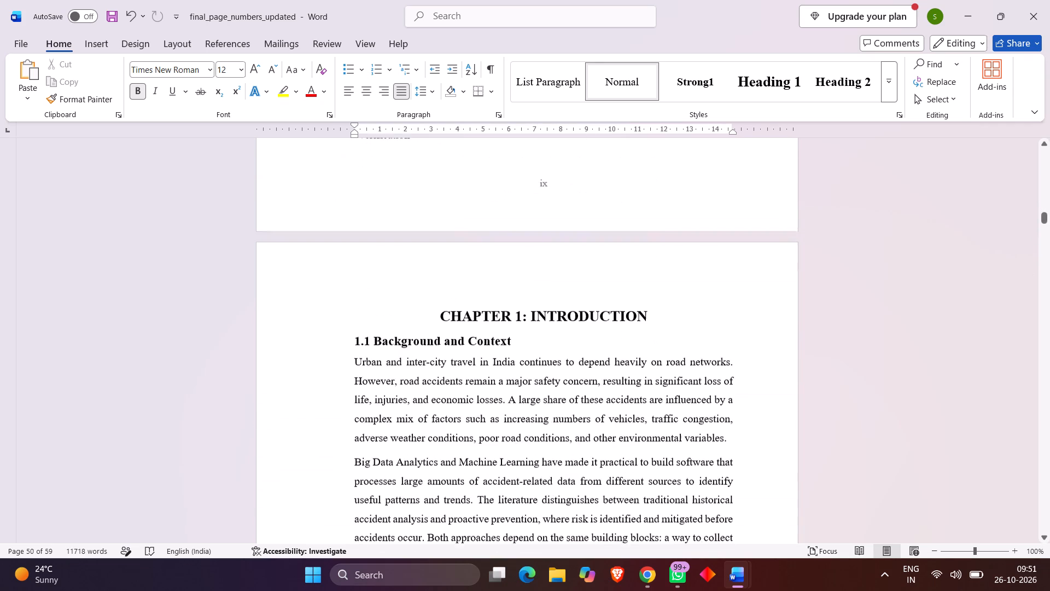
scroll(621, 361, "up", 3)
scroll(621, 361, "down", 3)
Delete the final S from SCREENSHOTS in the Appendix V contents entry to separate the title from its page number.
scroll(621, 361, "up", 9)
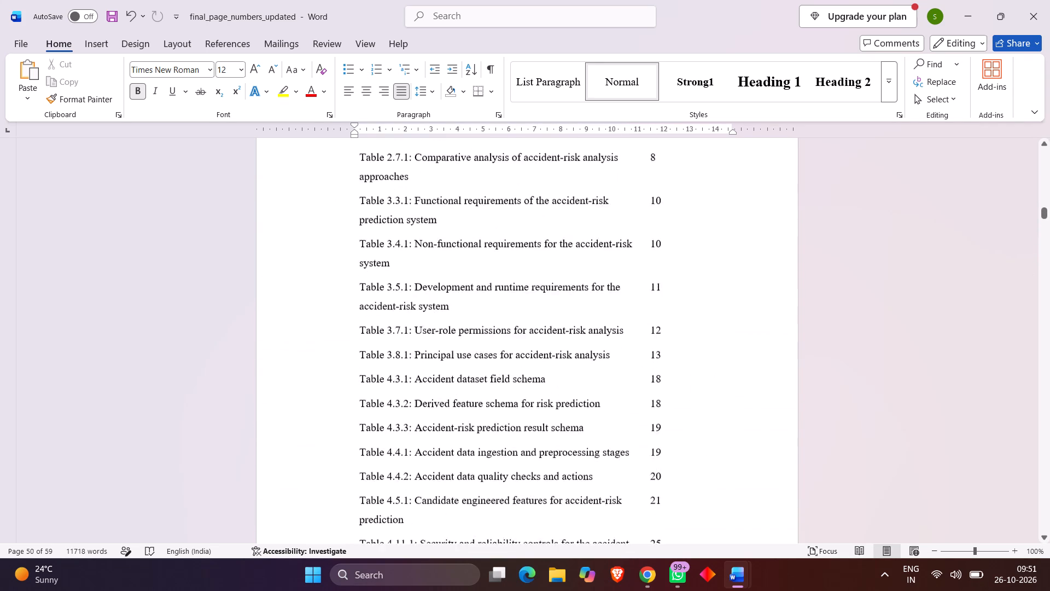
scroll(622, 361, "up", 17)
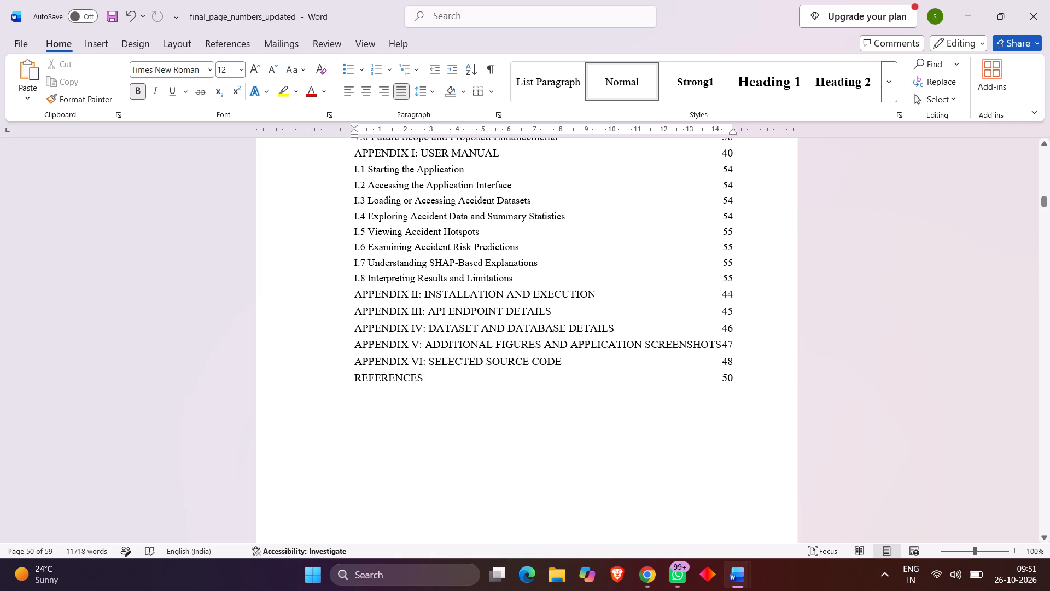
left_click(721, 344)
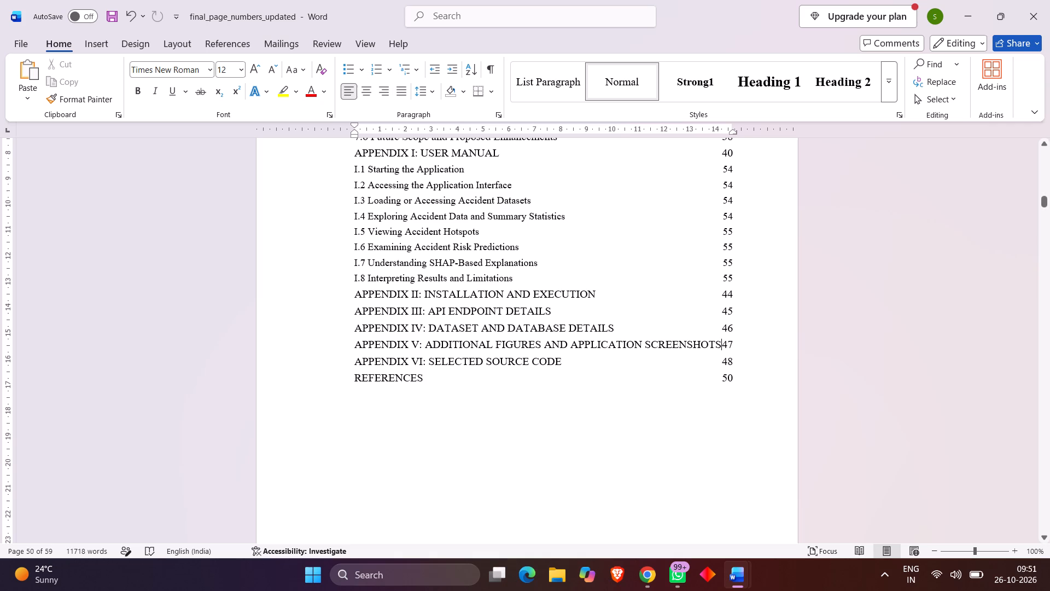
key("BackSpace")
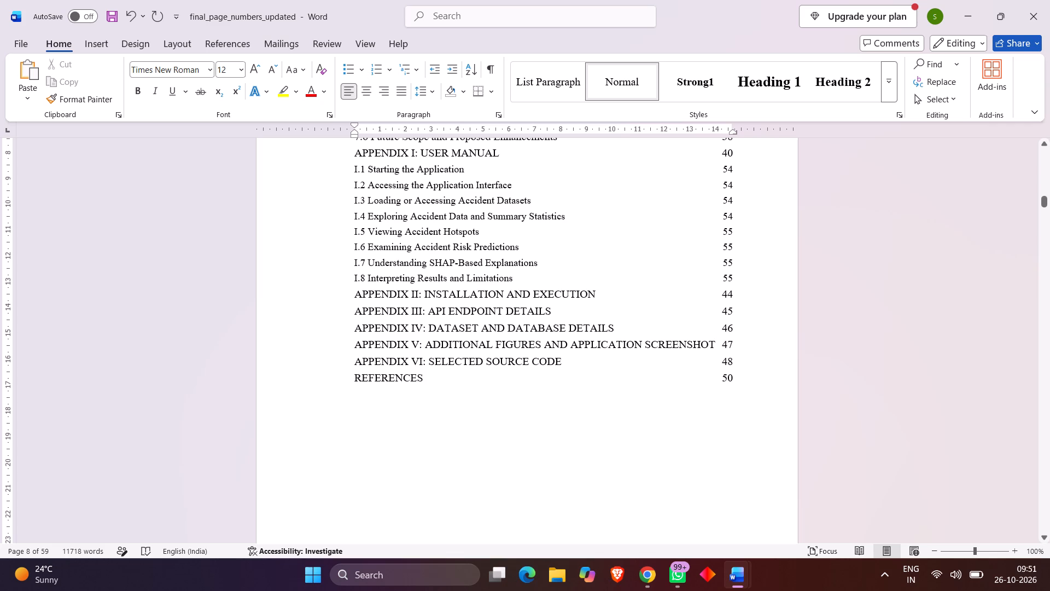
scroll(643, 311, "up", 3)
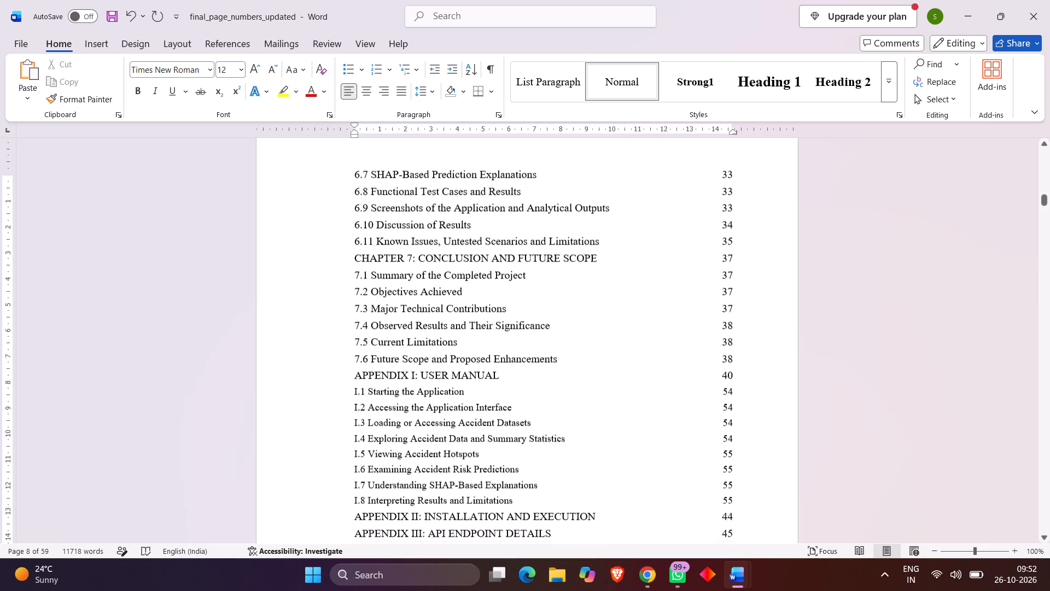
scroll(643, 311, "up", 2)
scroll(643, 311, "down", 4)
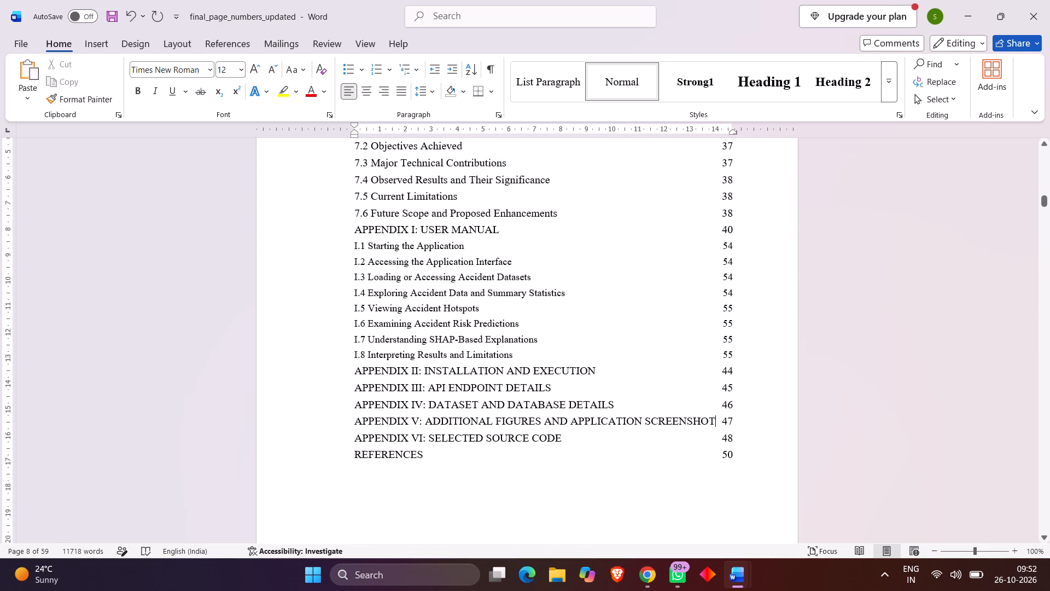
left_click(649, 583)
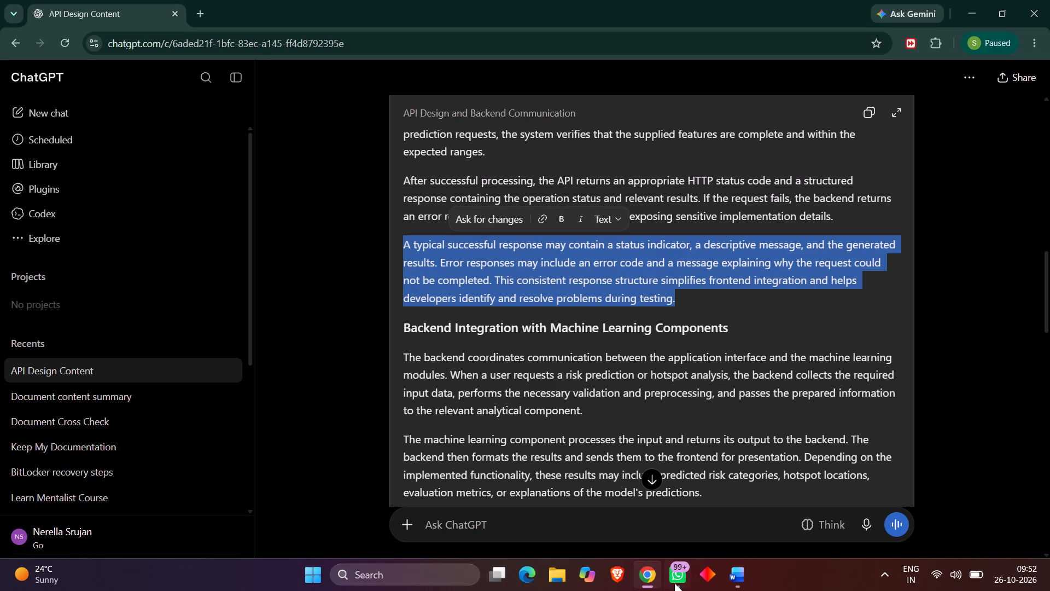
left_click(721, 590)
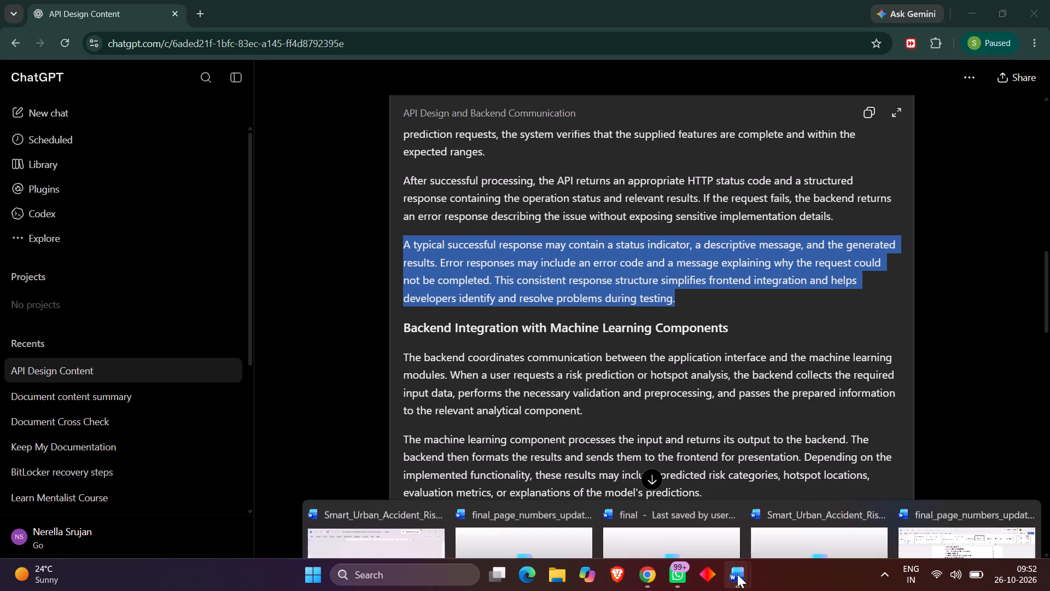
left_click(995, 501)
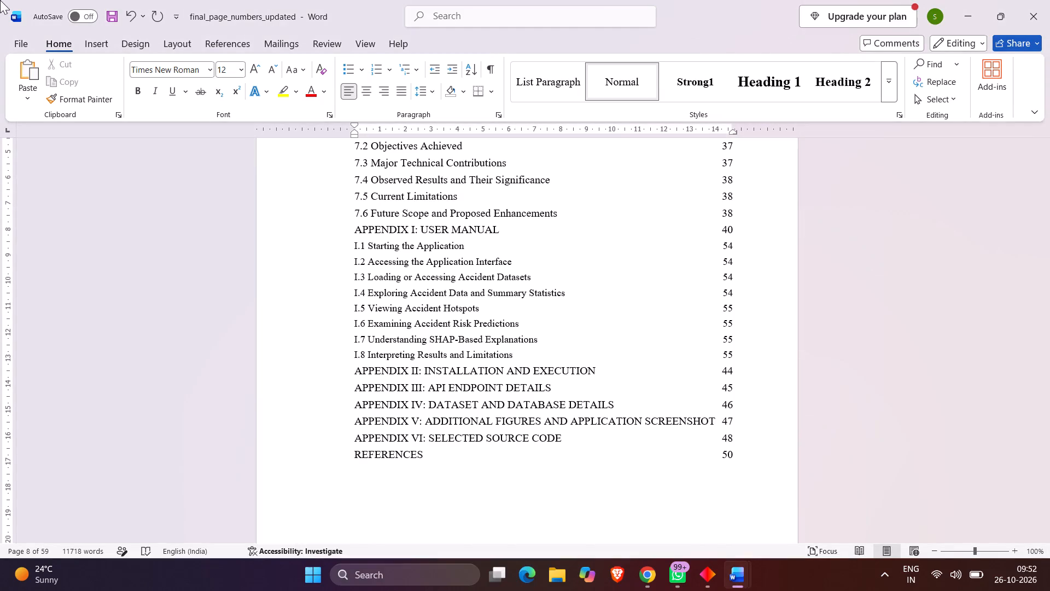
Open the Save As options for the final_page_numbers_updated report.
left_click(22, 43)
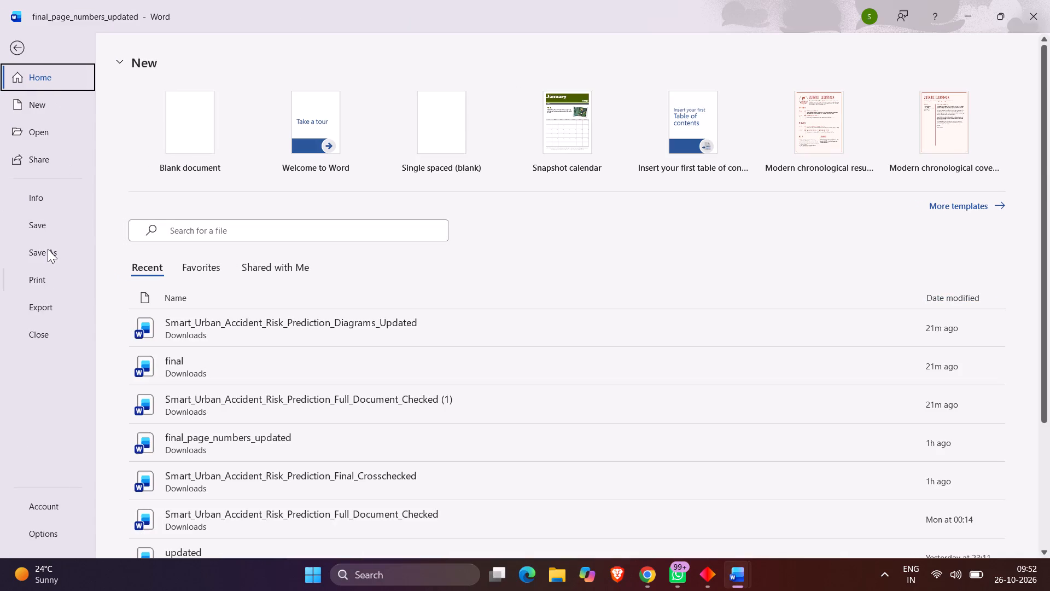
left_click(48, 248)
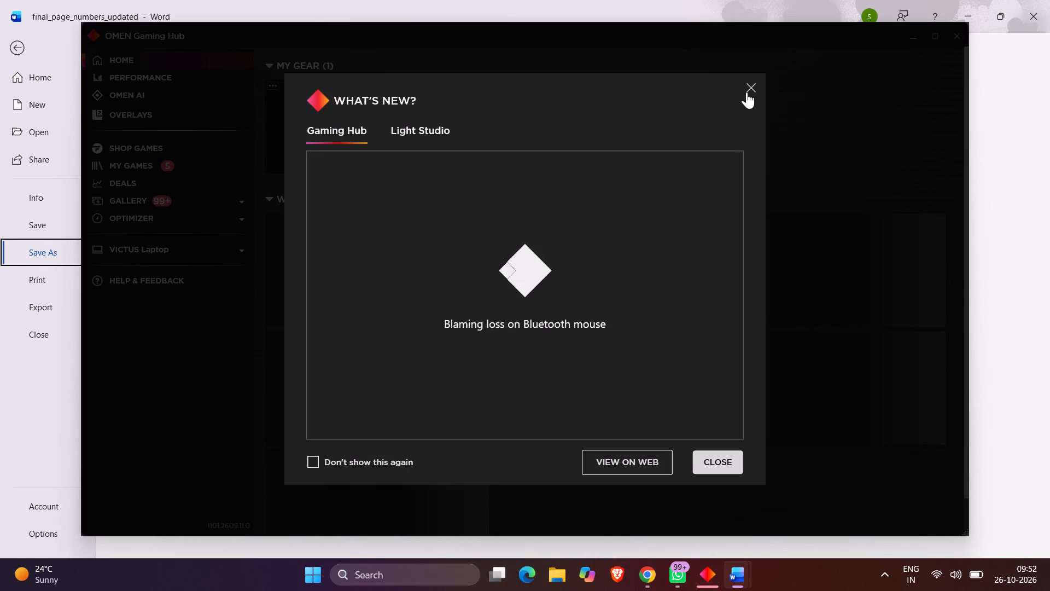
Dismiss the What's New notice and close the OMEN Gaming Hub window.
left_click(752, 91)
left_click(954, 32)
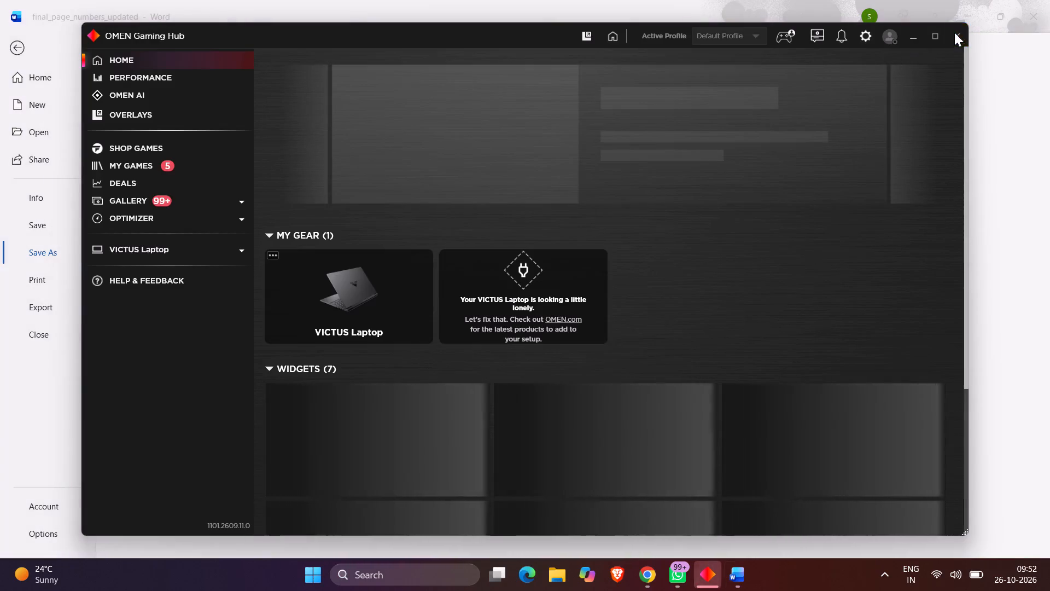
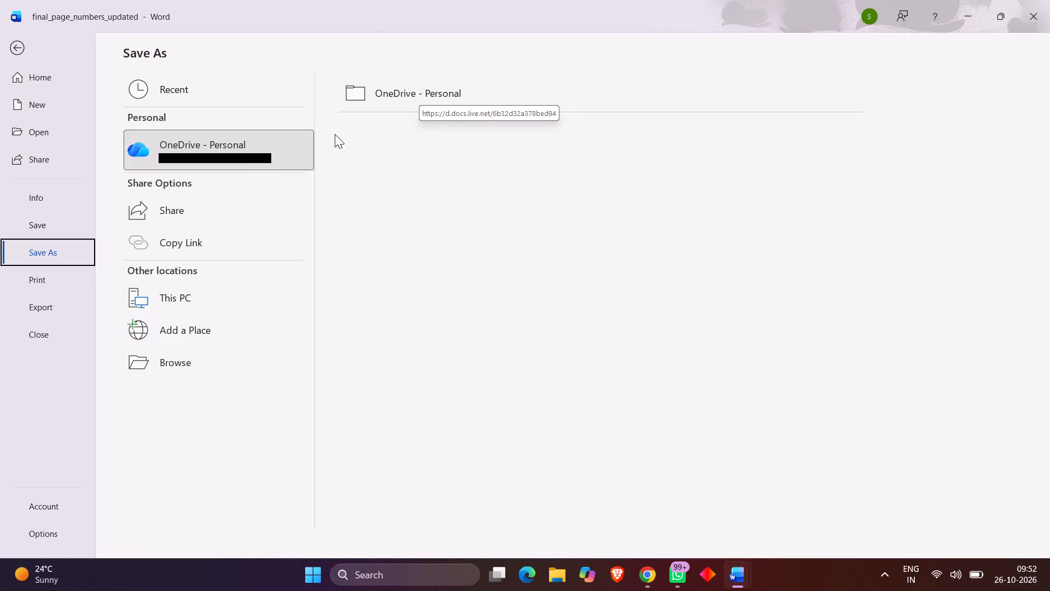
Save a copy of the report in Downloads under the name final_page_numbers_updated1.
left_click(213, 290)
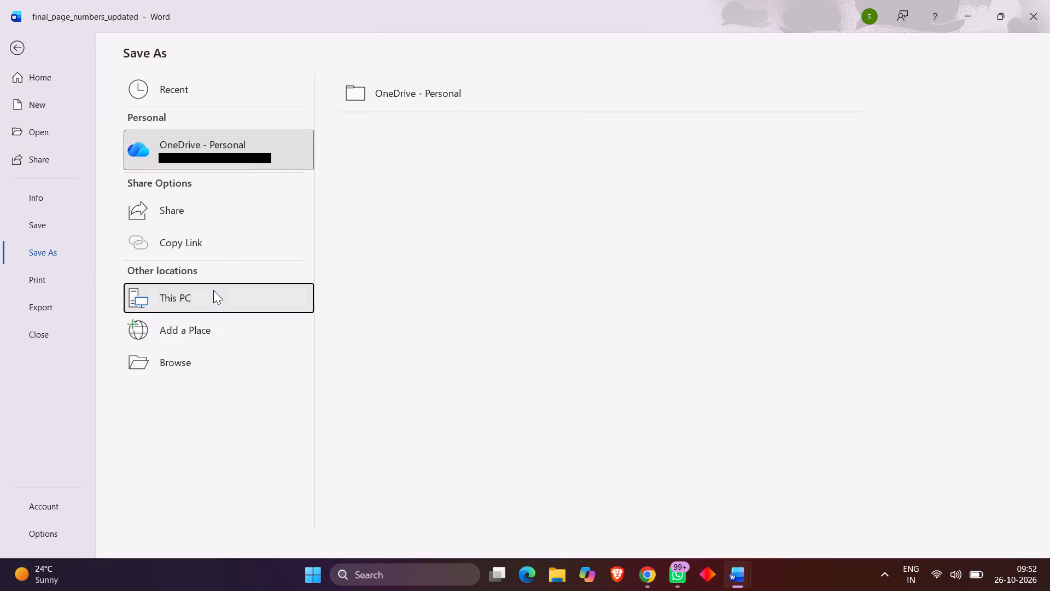
left_click(444, 150)
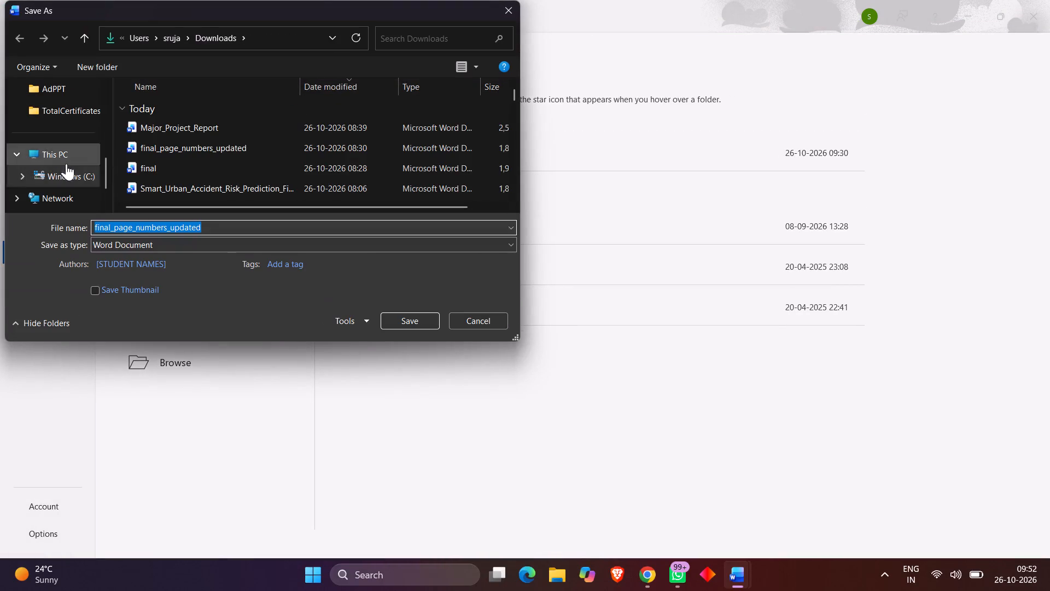
scroll(86, 157, "down", 2)
scroll(108, 138, "up", 3)
scroll(87, 186, "up", 2)
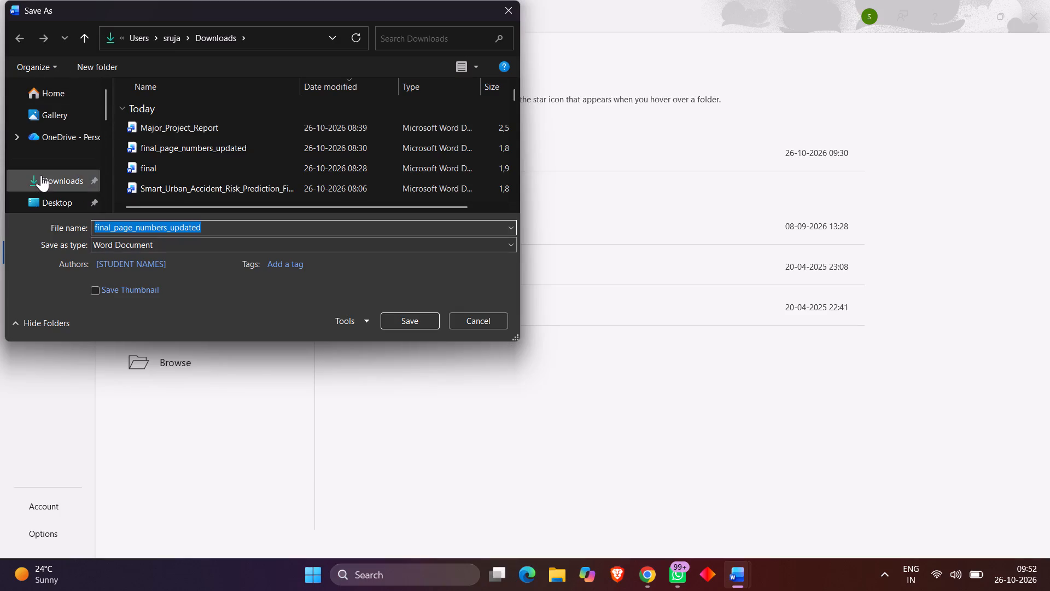
left_click(43, 182)
left_click(202, 228)
left_click(202, 228)
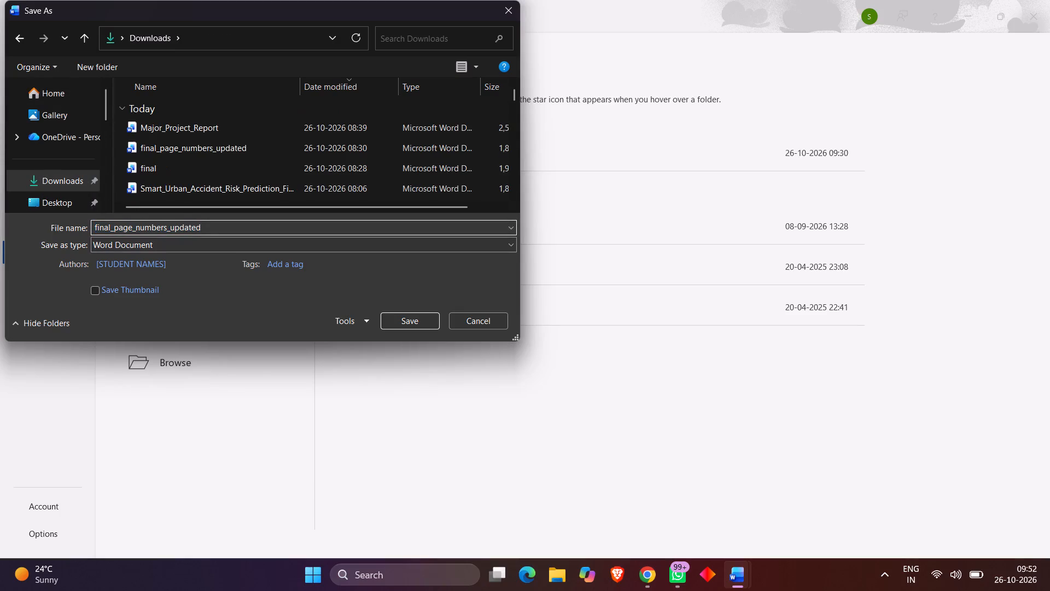
key("1")
left_click(416, 325)
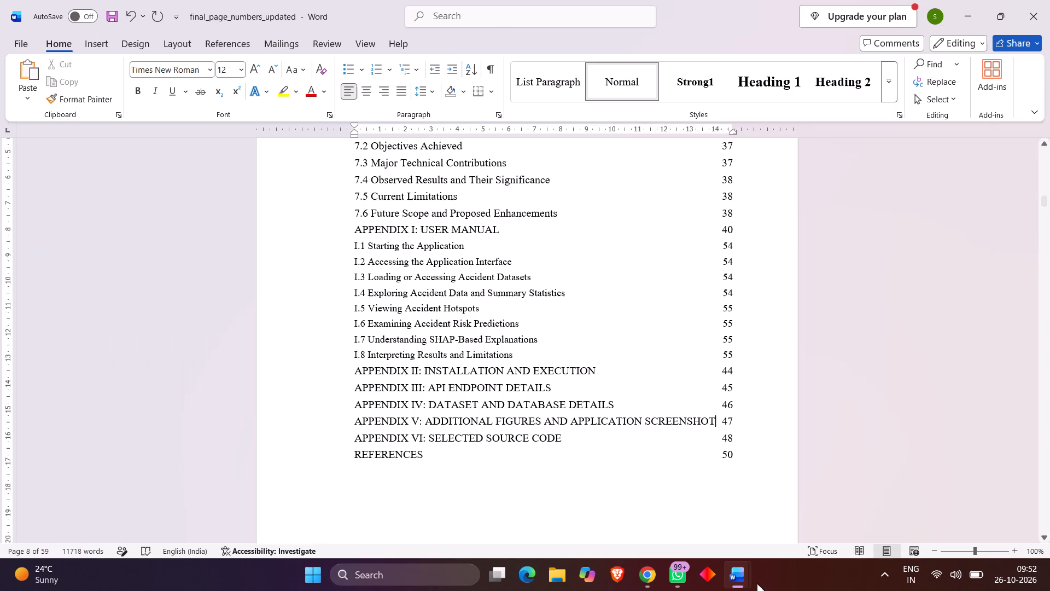
Switch to Chrome and attach final_page_numbers_updated1 from Downloads to the API Design Content chat in ChatGPT.
left_click(656, 575)
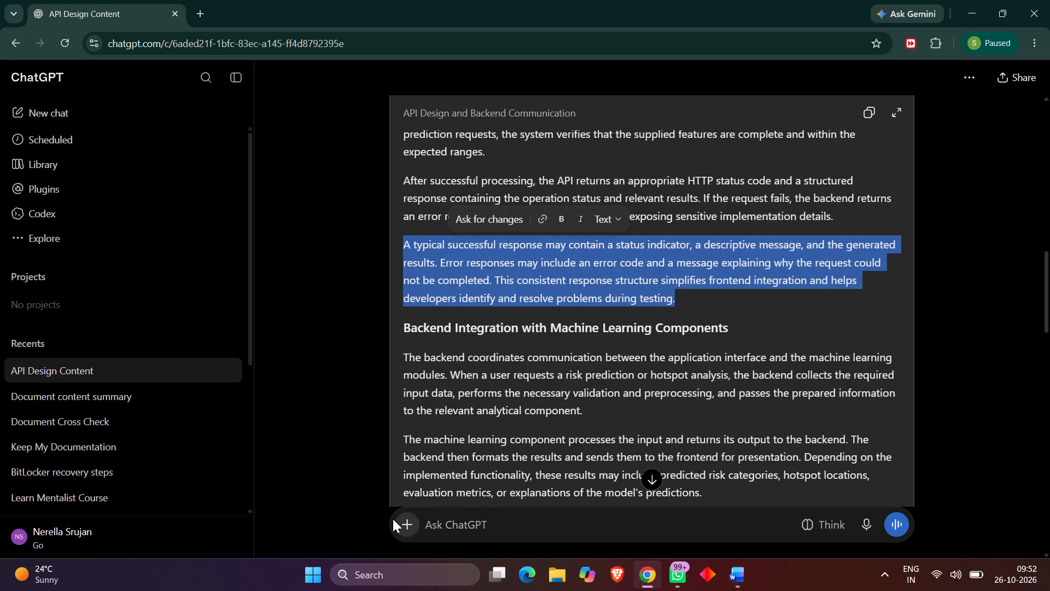
left_click(401, 519)
left_click(465, 253)
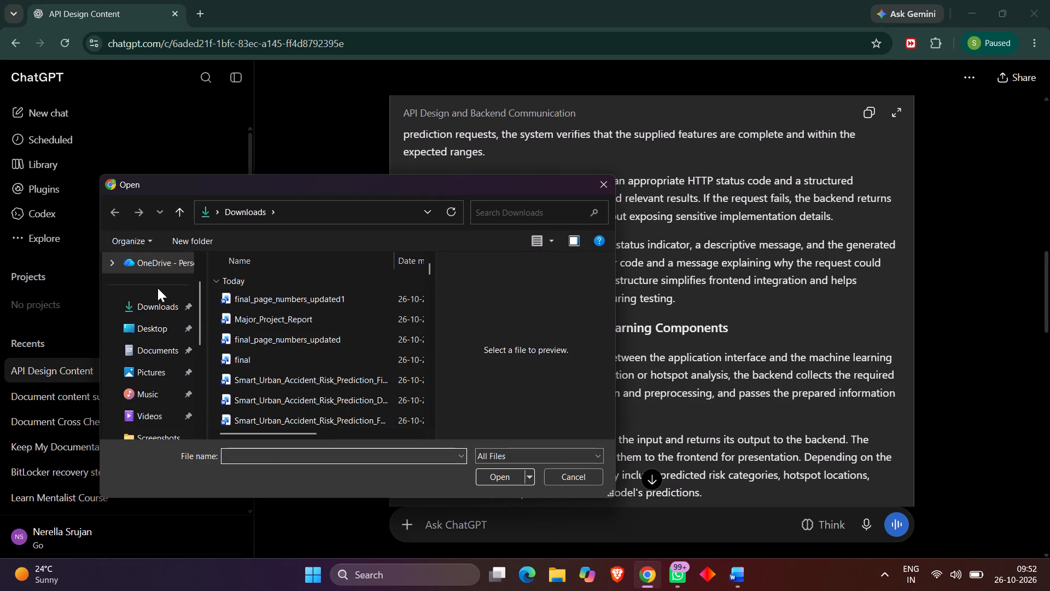
left_click(267, 300)
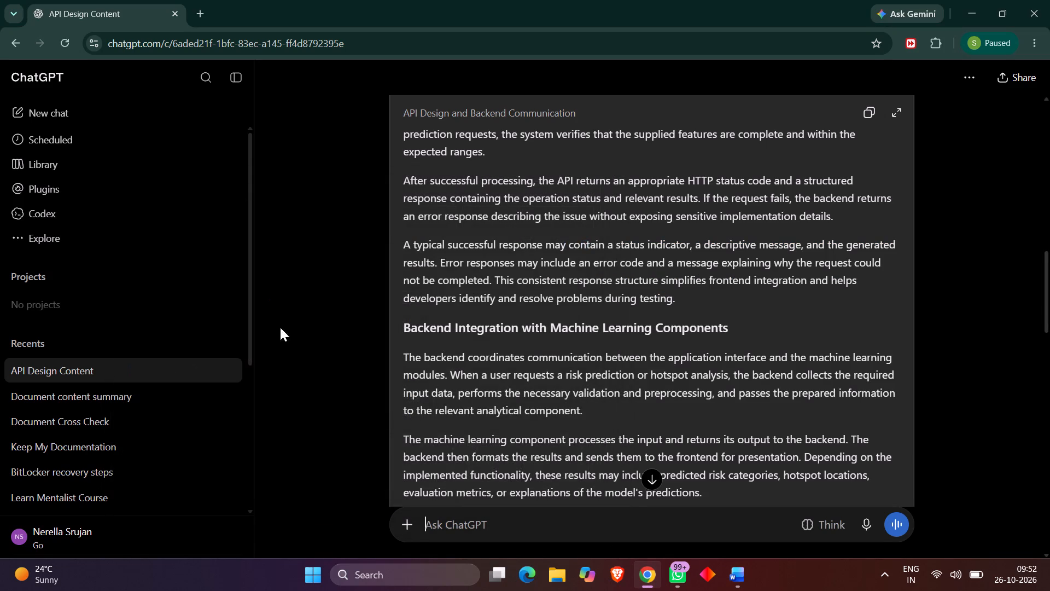
type("cr")
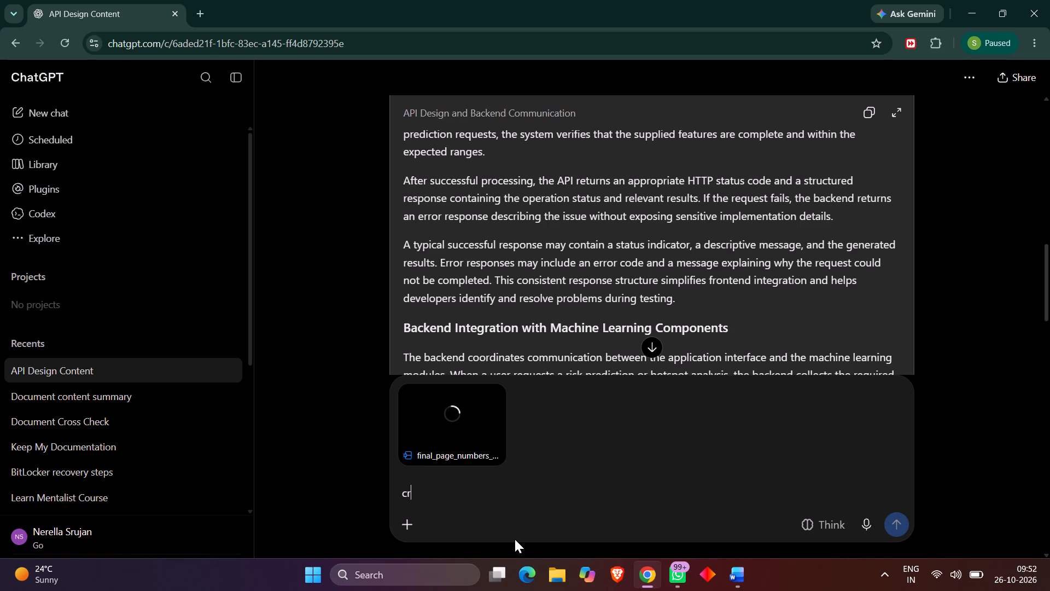
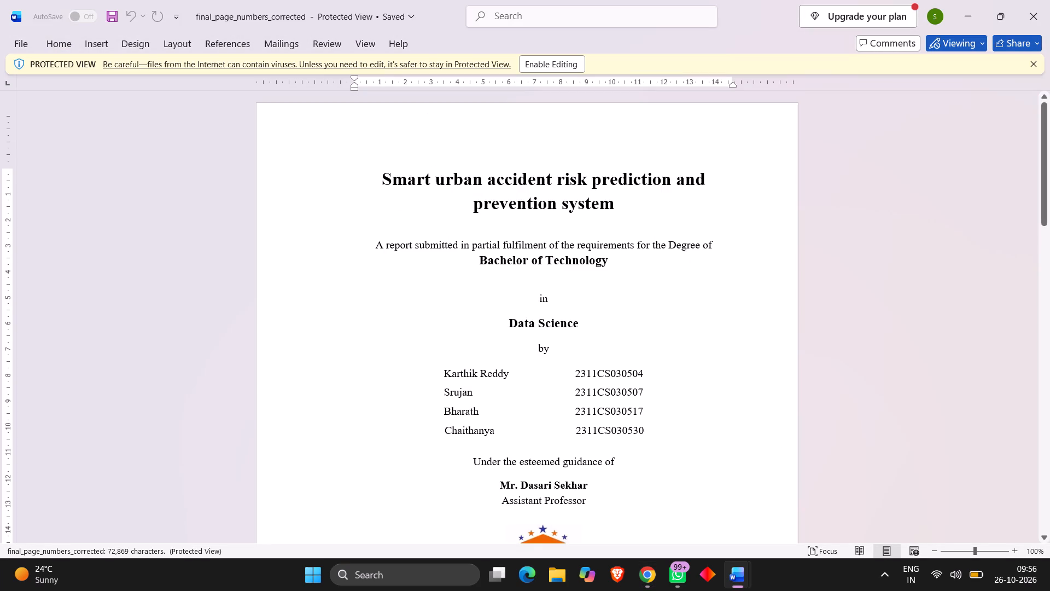
Look through the corrected report's front matter, from the title page and certificate to the acknowledgement.
scroll(645, 400, "down", 4)
scroll(637, 377, "up", 1)
scroll(637, 377, "down", 4)
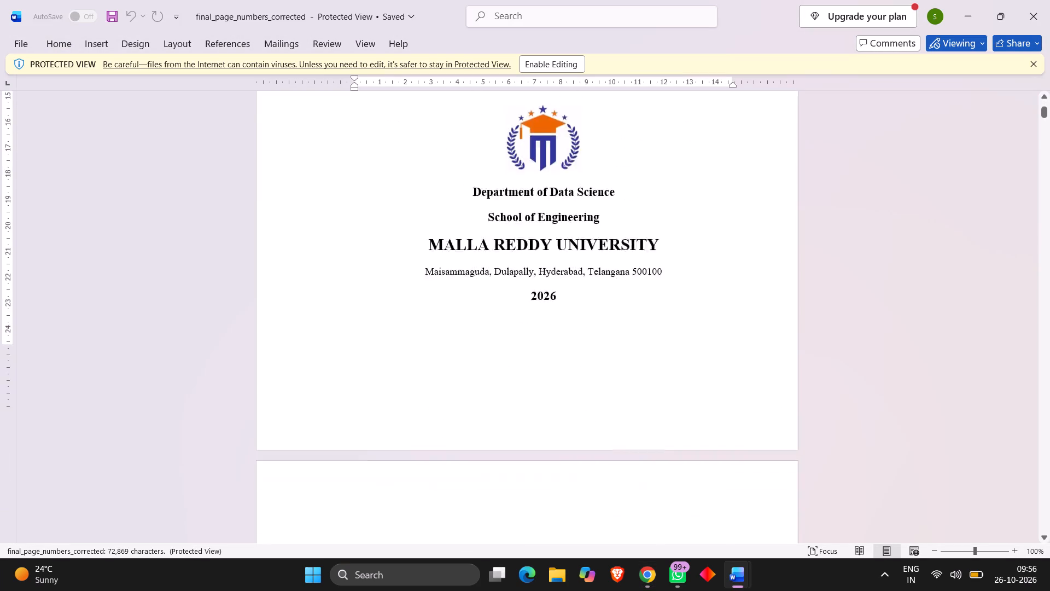
scroll(637, 377, "down", 7)
scroll(635, 364, "up", 8)
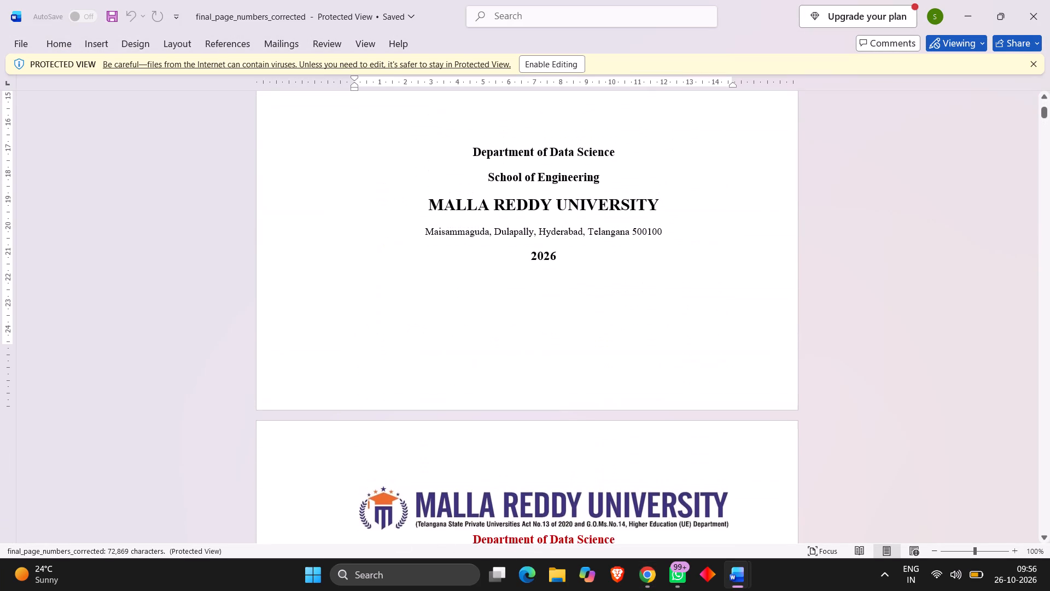
scroll(635, 357, "up", 4)
scroll(635, 357, "down", 6)
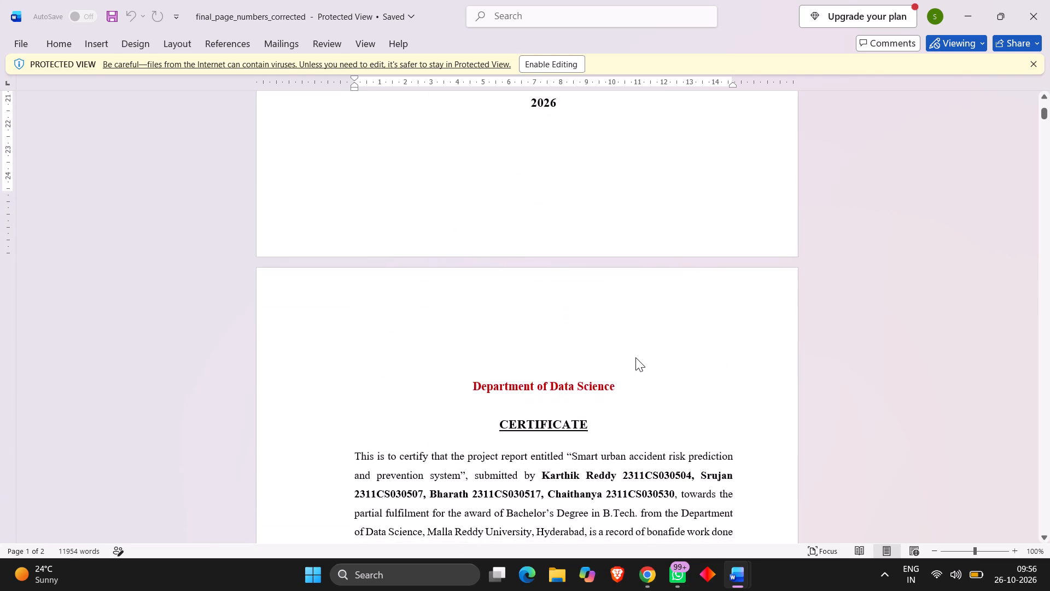
scroll(635, 357, "down", 19)
scroll(635, 357, "up", 4)
scroll(635, 357, "down", 2)
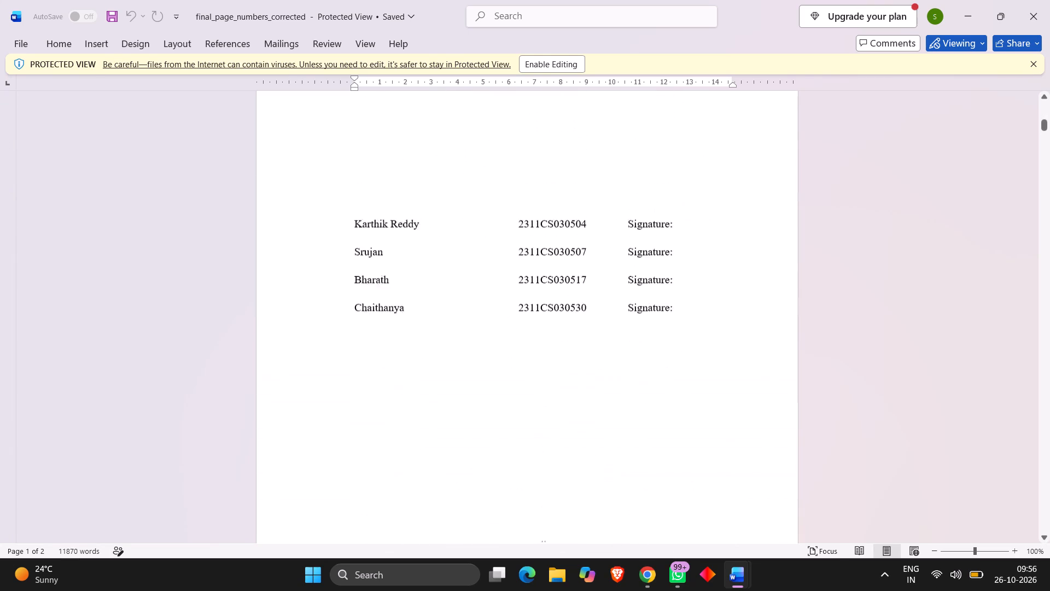
scroll(635, 357, "down", 3)
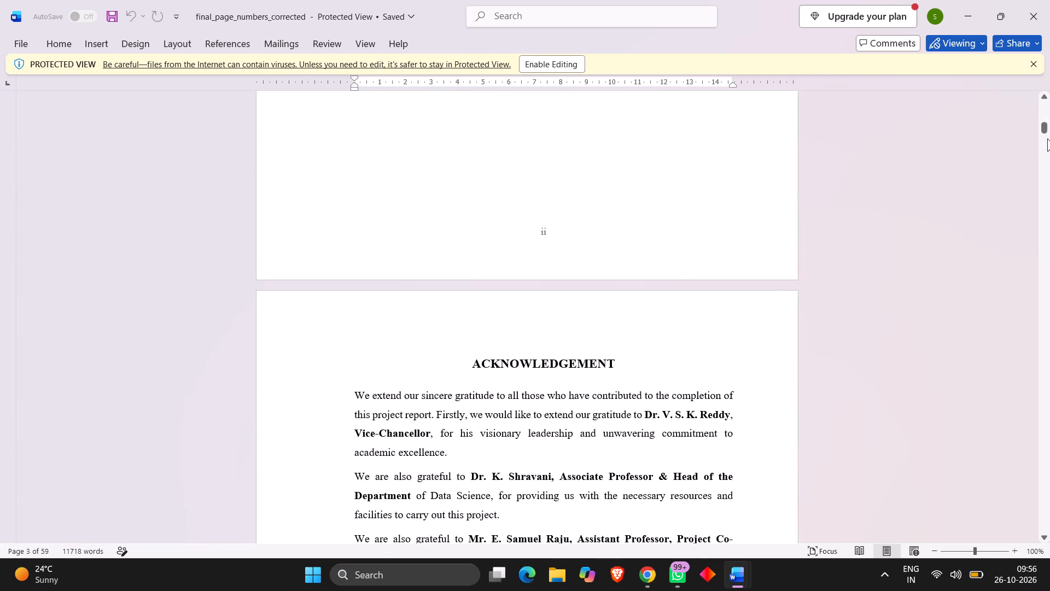
Go to the end of the corrected report and examine the references pages.
left_click_drag(1045, 125, 1049, 376)
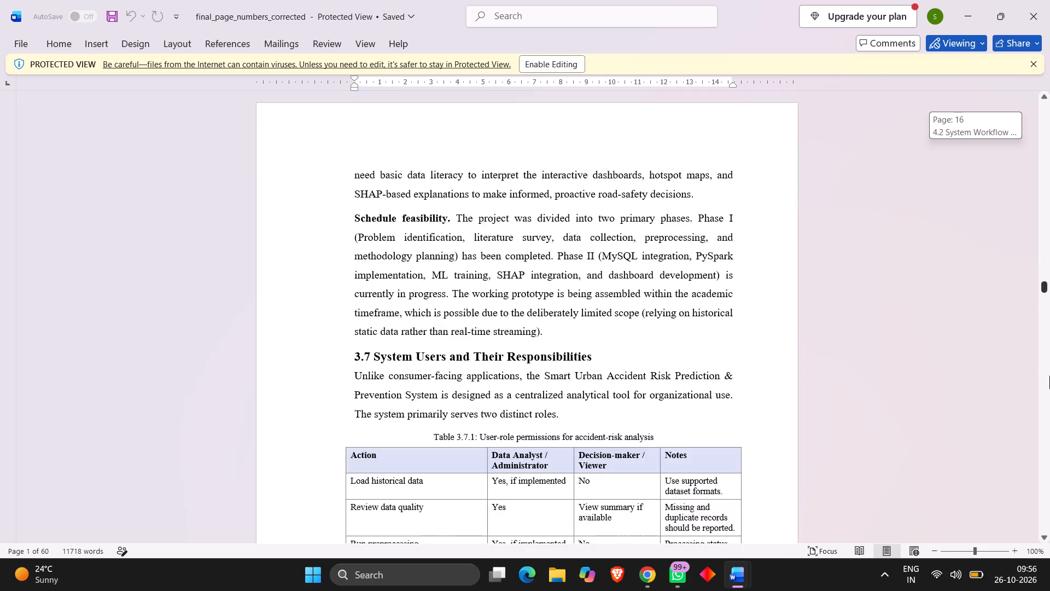
left_click_drag(1049, 376, 1047, 526)
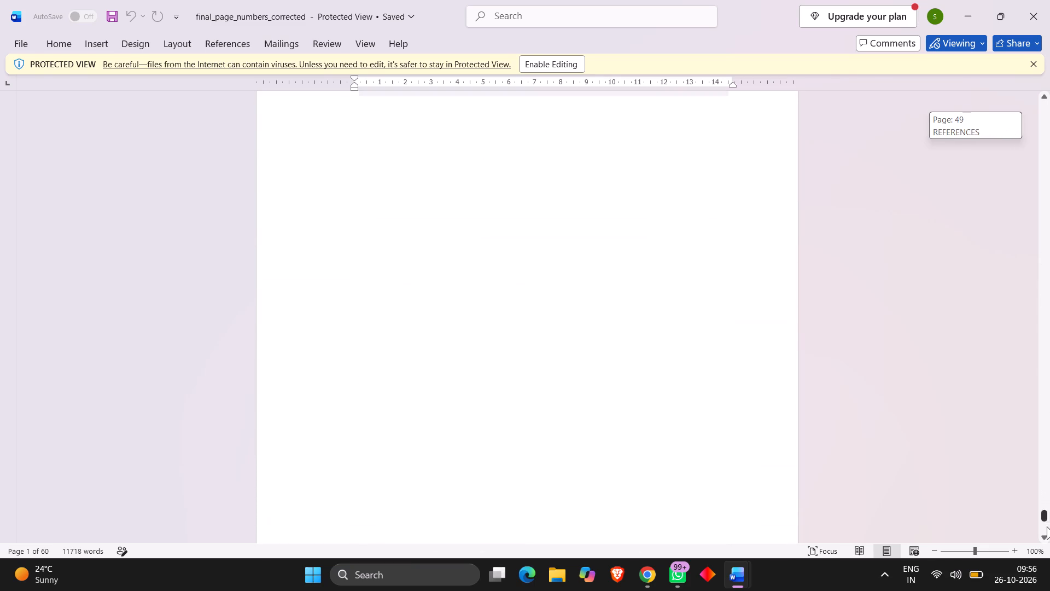
left_click_drag(1047, 526, 1047, 563)
scroll(528, 375, "up", 5)
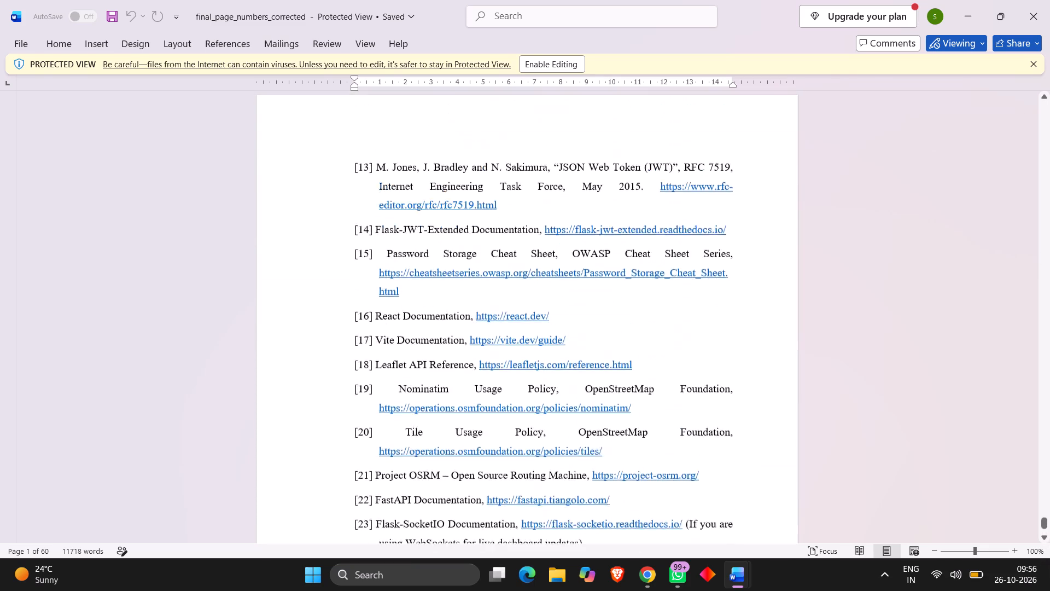
scroll(528, 375, "up", 6)
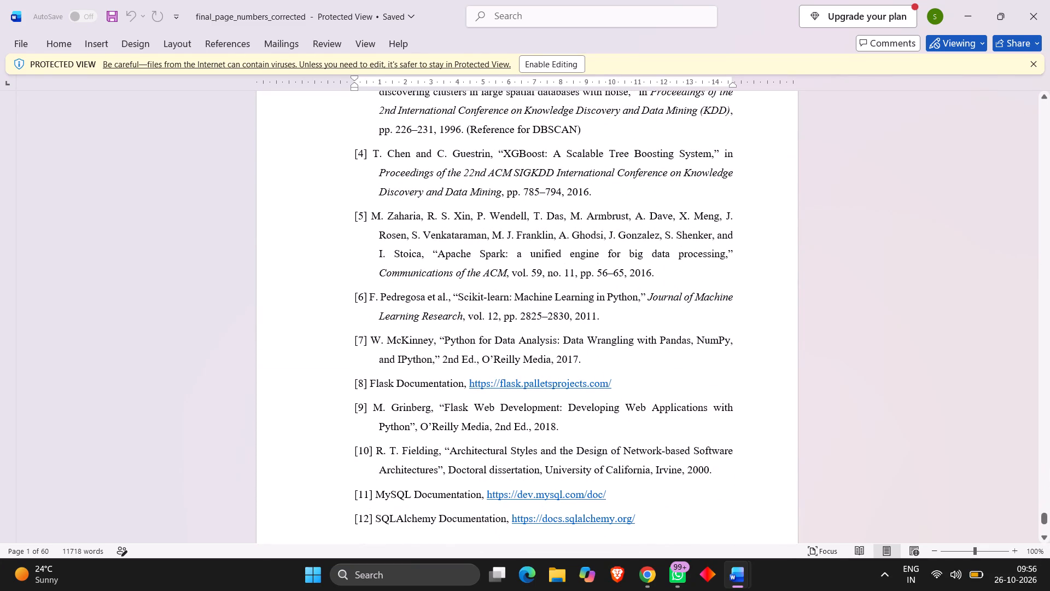
Examine the page numbers in the corrected report's table of contents, list of figures and list of tables against the actual pages.
left_click_drag(1041, 515, 1022, 350)
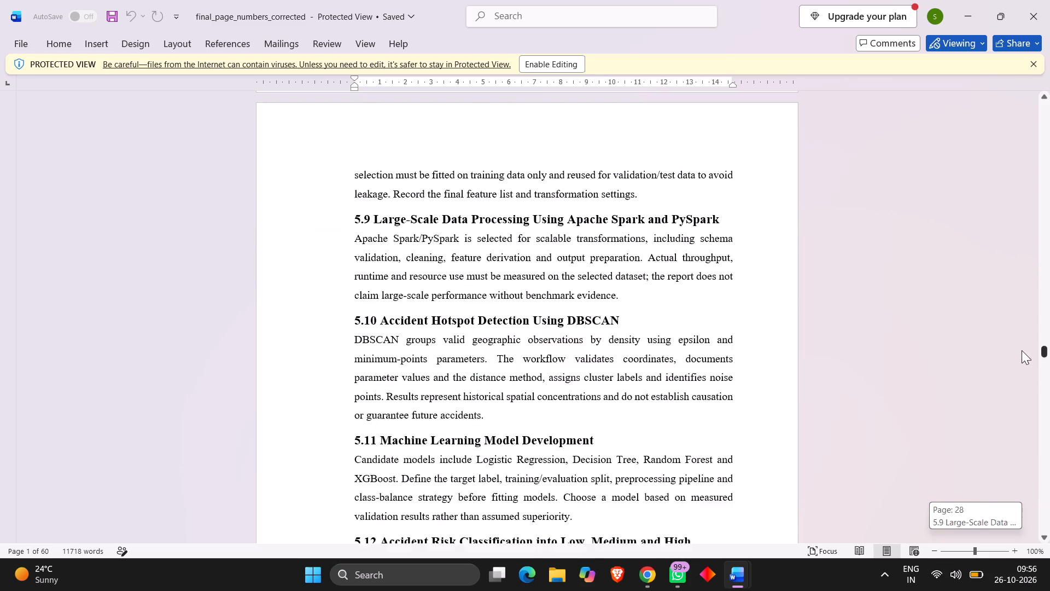
left_click_drag(1022, 350, 1049, 169)
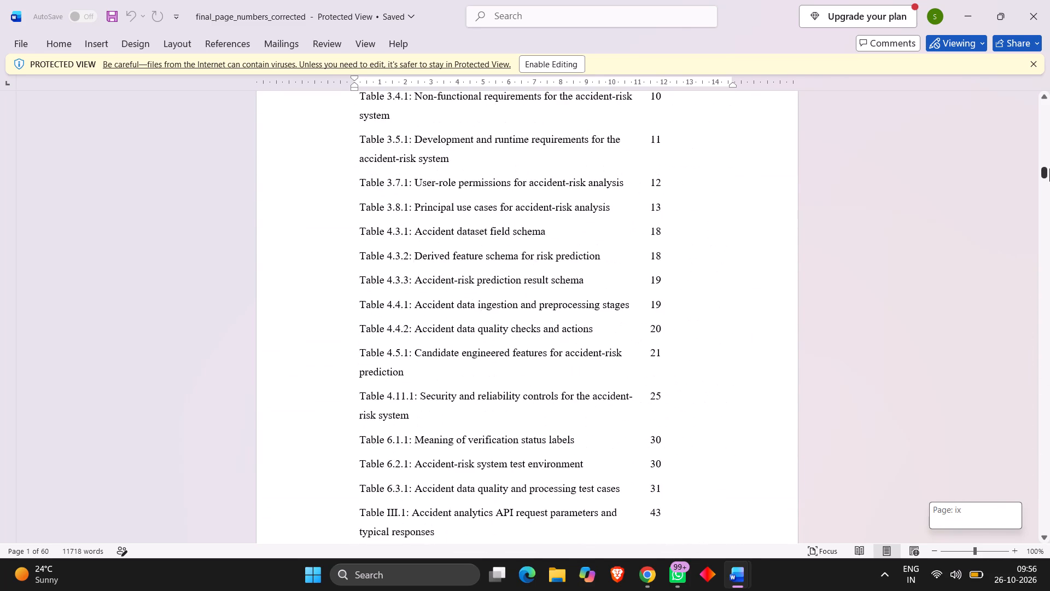
left_click_drag(1049, 169, 1049, 167)
scroll(516, 488, "down", 1)
scroll(515, 479, "up", 7)
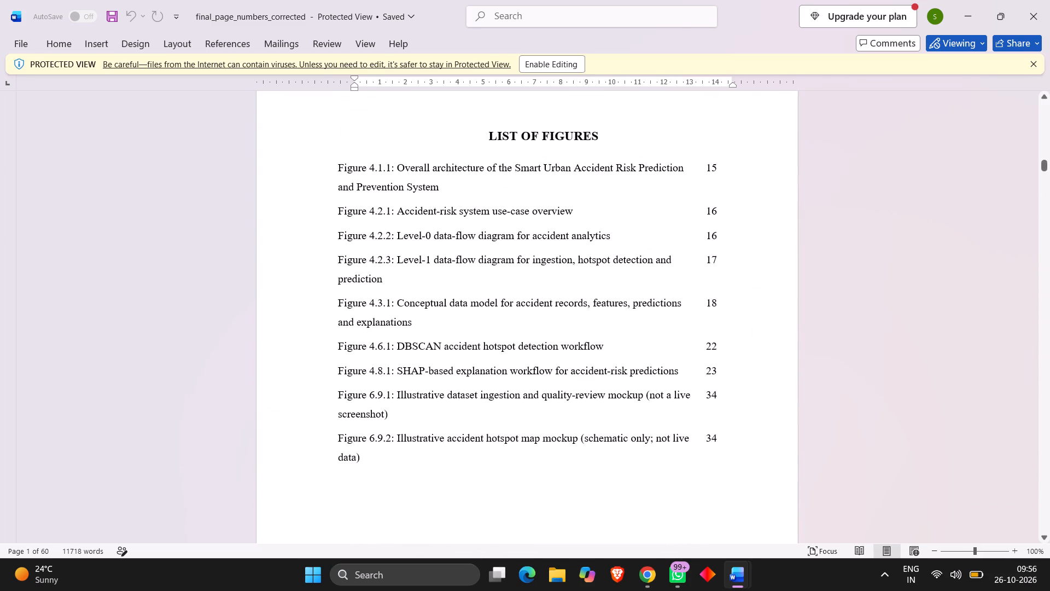
scroll(512, 478, "up", 9)
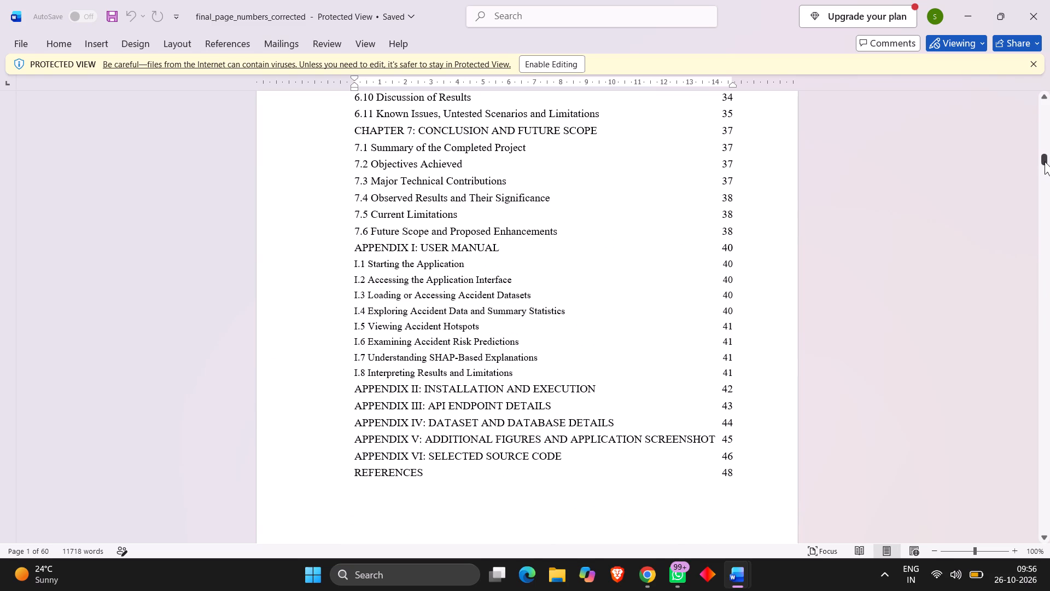
left_click_drag(1045, 161, 1049, 553)
scroll(516, 428, "up", 5)
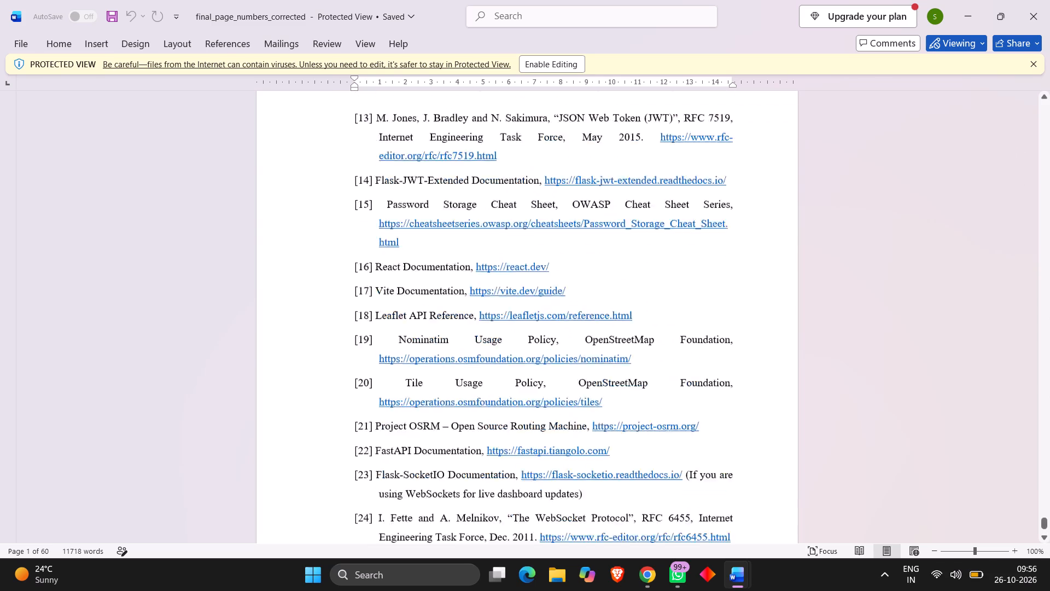
Examine the page numbers on the references and appendix pages at the end of the corrected report.
scroll(511, 418, "up", 12)
scroll(511, 416, "down", 7)
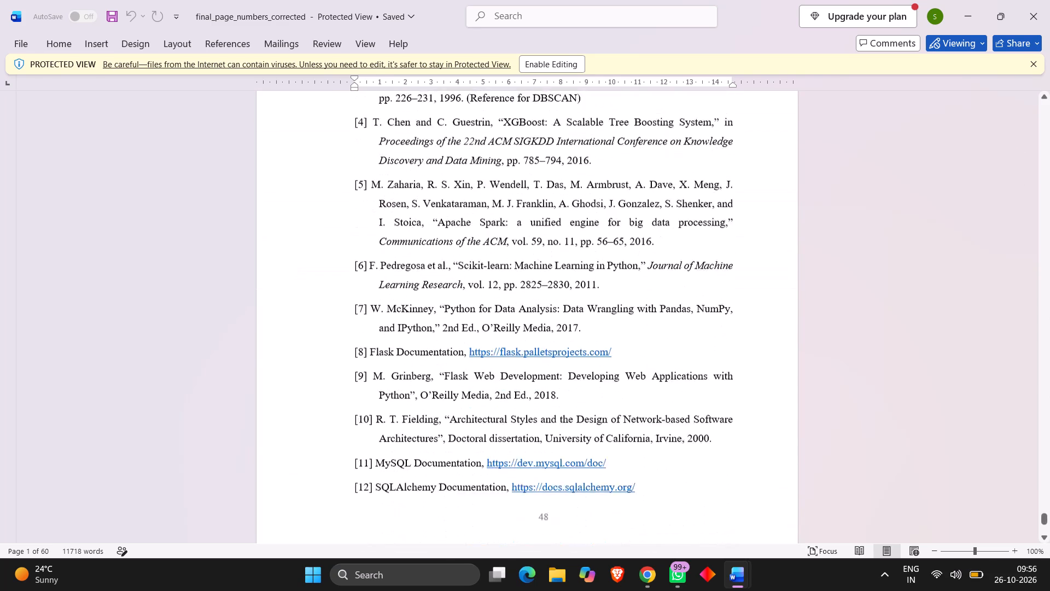
scroll(639, 358, "down", 1)
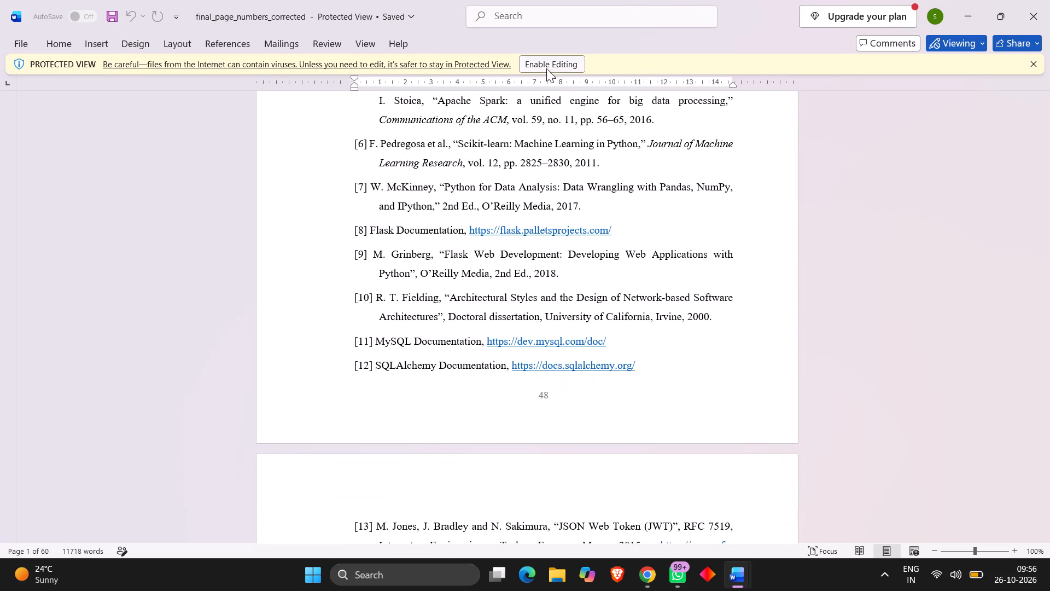
scroll(708, 311, "up", 2)
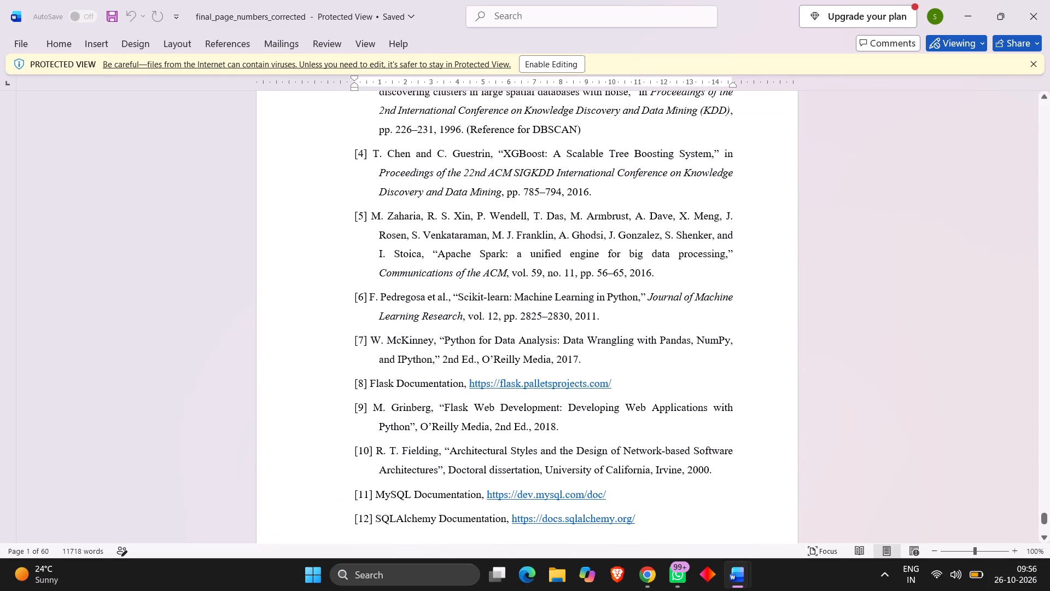
left_click(1044, 518)
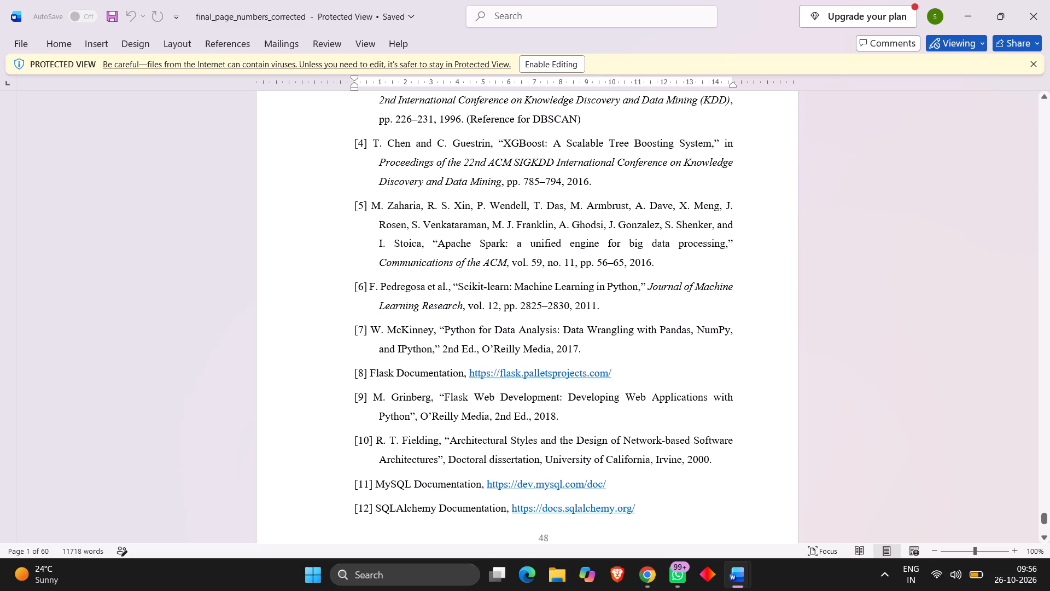
scroll(899, 467, "up", 20)
scroll(899, 467, "up", 7)
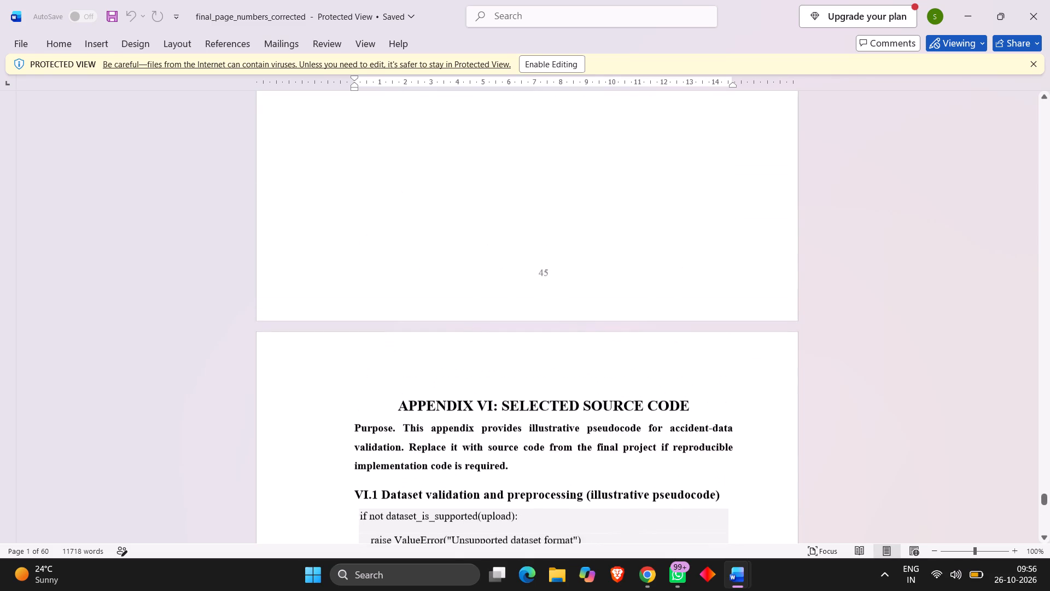
scroll(898, 467, "up", 20)
scroll(898, 467, "up", 12)
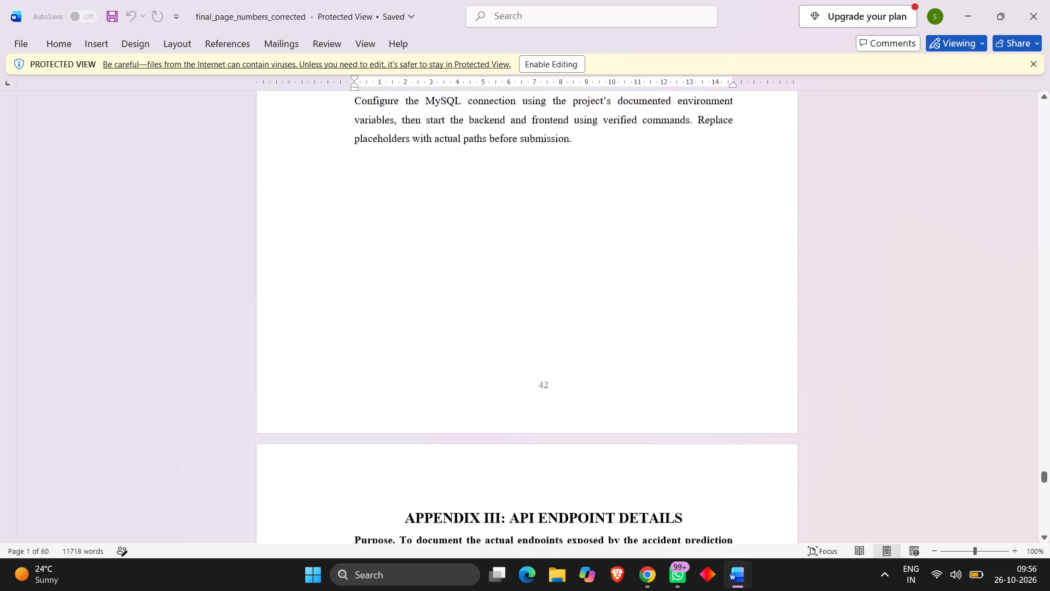
scroll(898, 467, "down", 5)
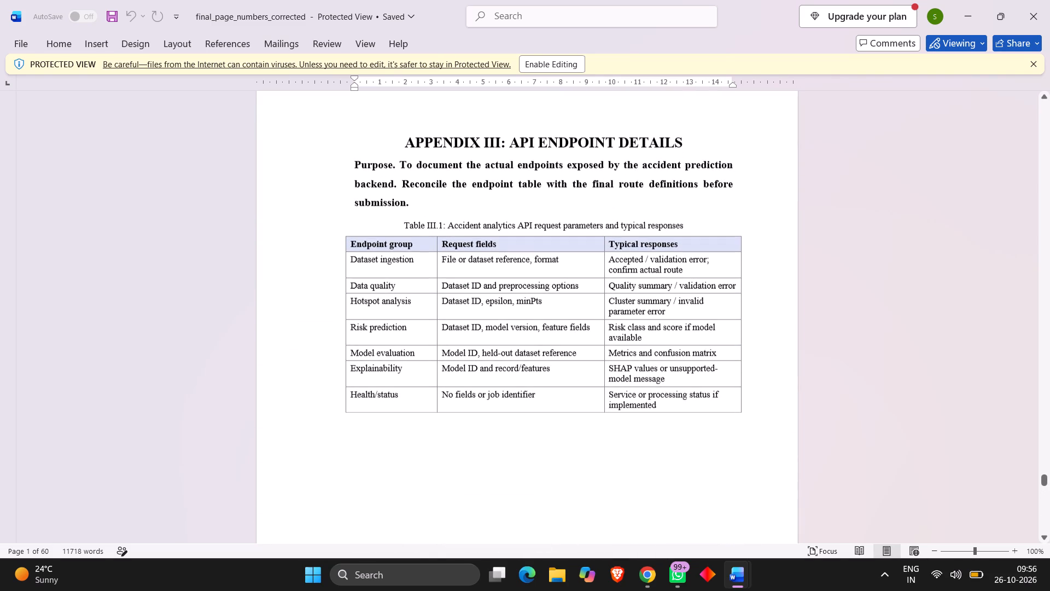
scroll(898, 467, "down", 4)
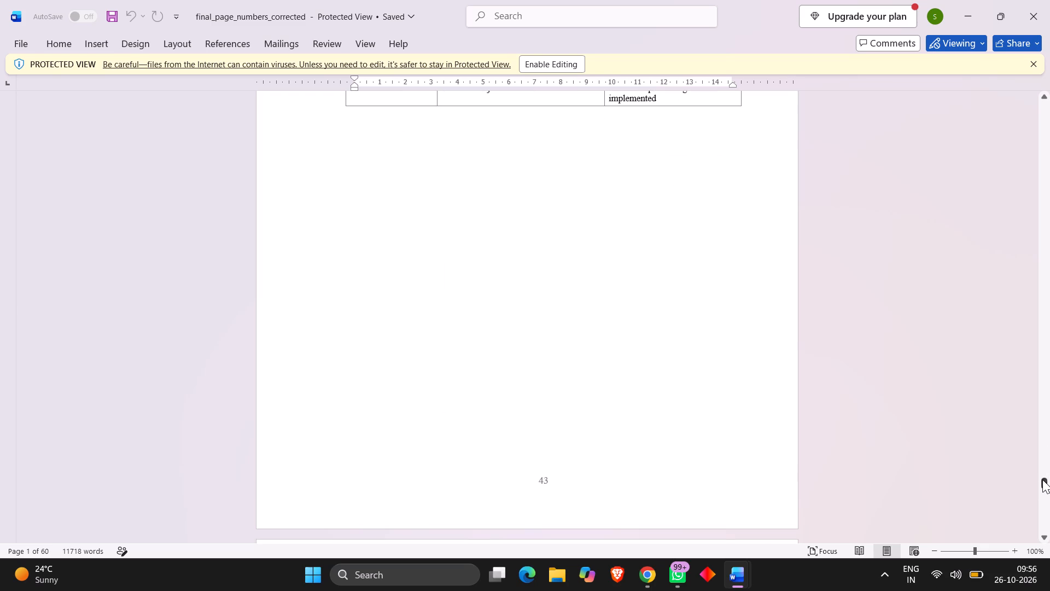
Return to the table of contents and check its page numbers for Chapters 6 and 7, the appendices and the references.
left_click_drag(1041, 483, 1014, 175)
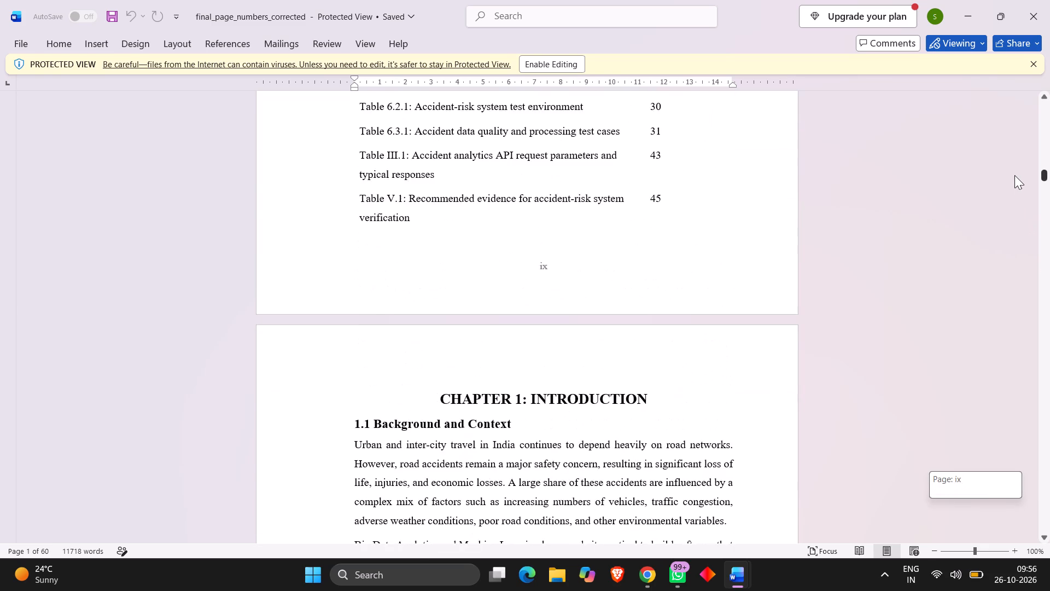
left_click_drag(1014, 175, 1014, 172)
scroll(386, 409, "up", 15)
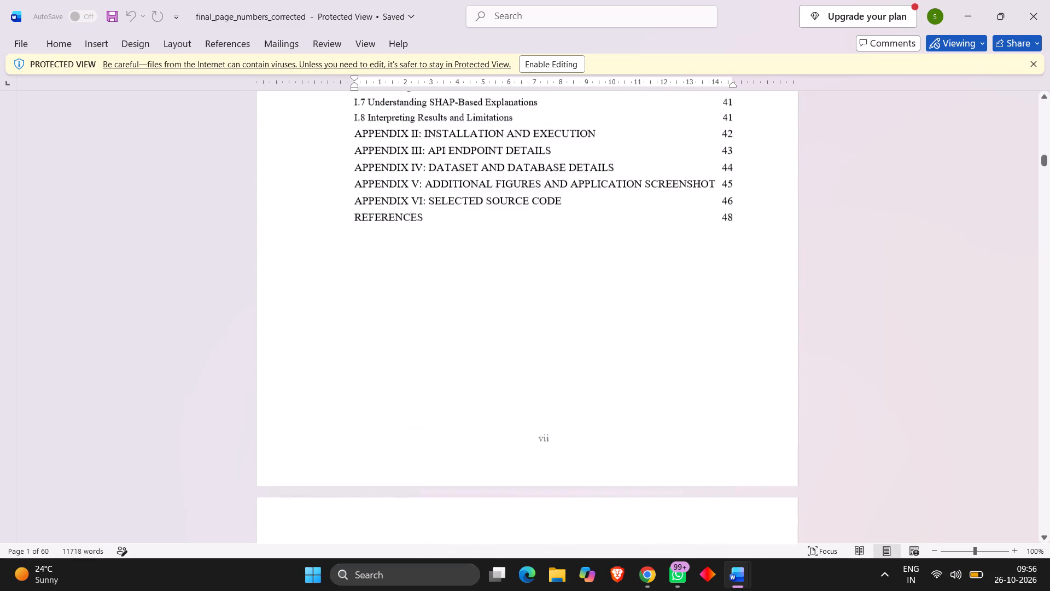
scroll(386, 409, "up", 5)
scroll(386, 409, "down", 2)
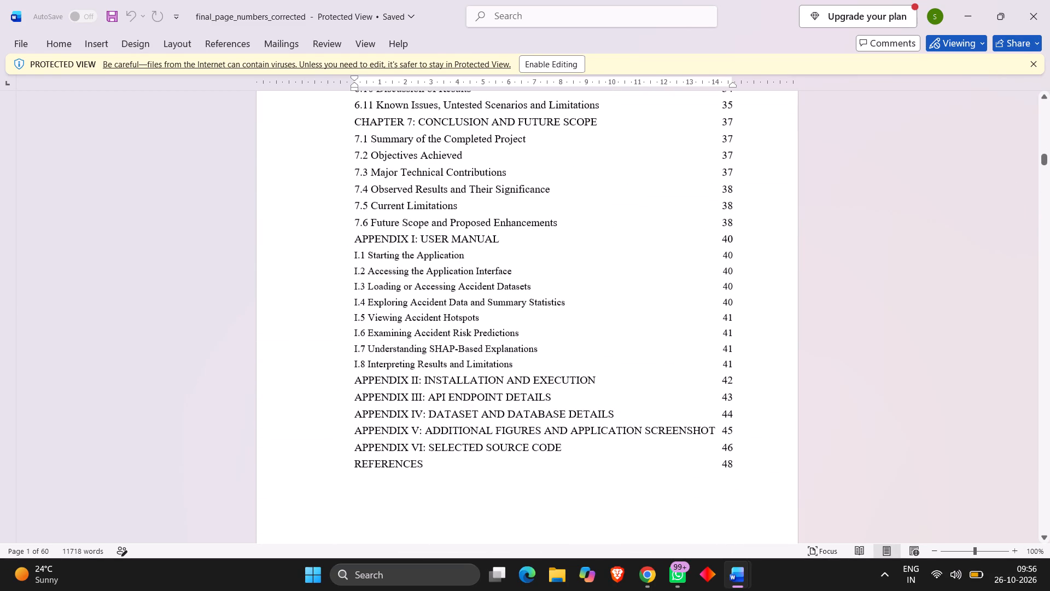
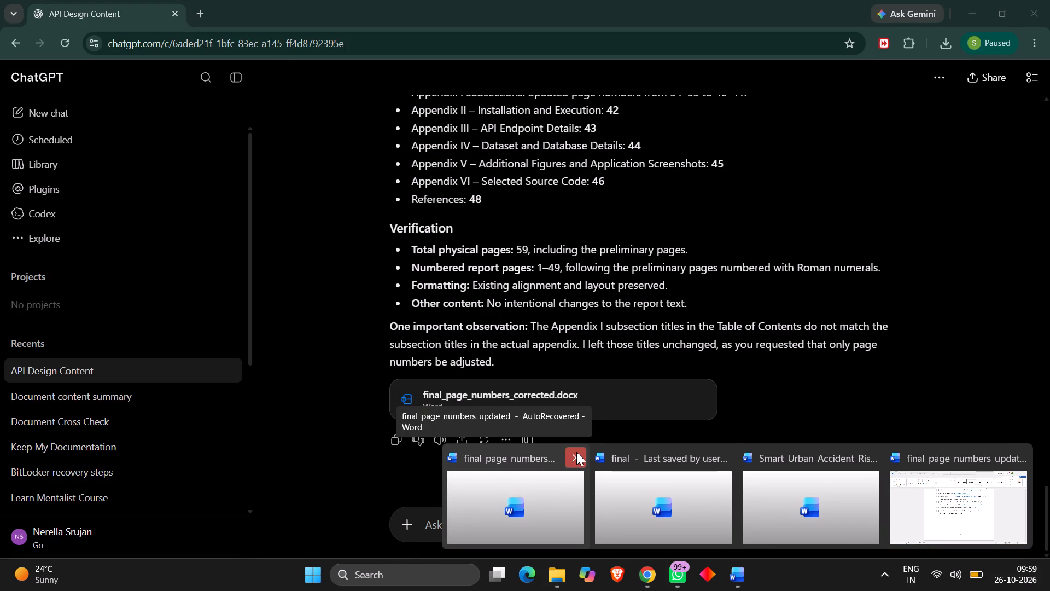
Close all the remaining open Word documents, discarding the unsaved changes to final_page_numbers_updated and CityGo.
left_click(576, 452)
left_click(730, 465)
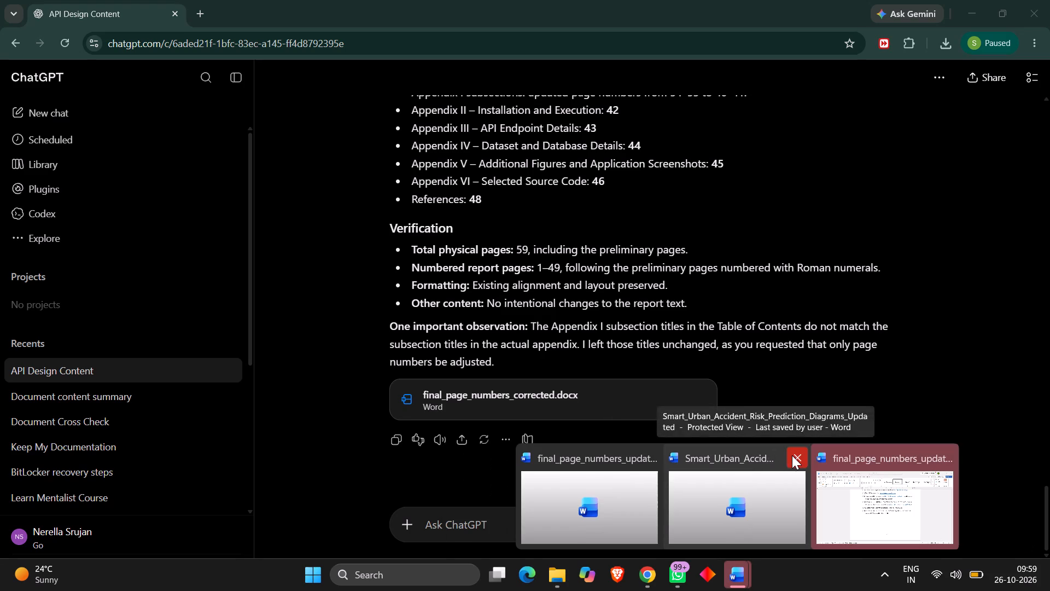
left_click(792, 455)
left_click(792, 455)
left_click(807, 457)
double_click(798, 461)
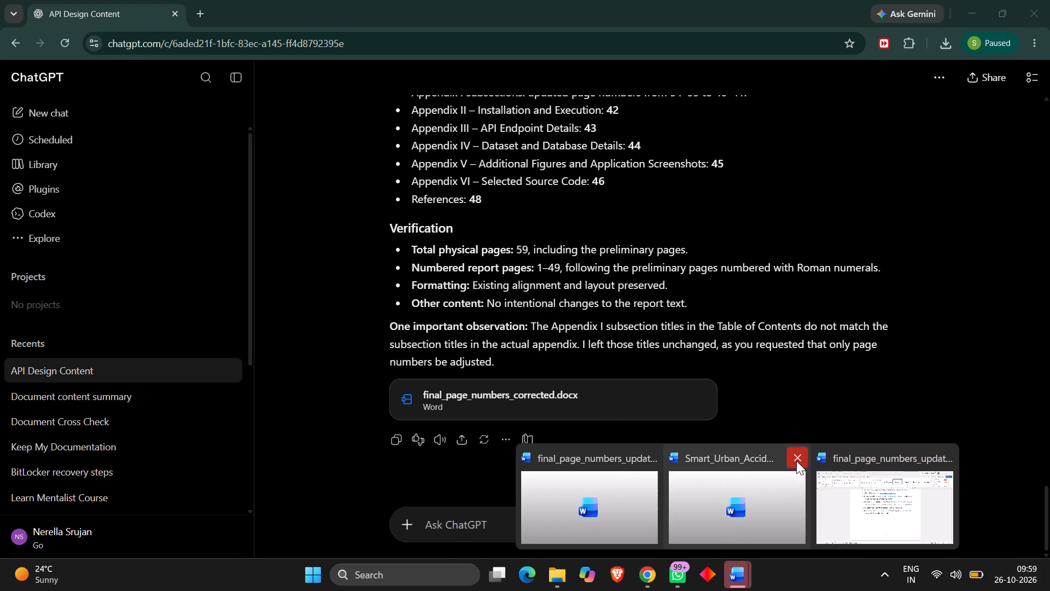
left_click(791, 451)
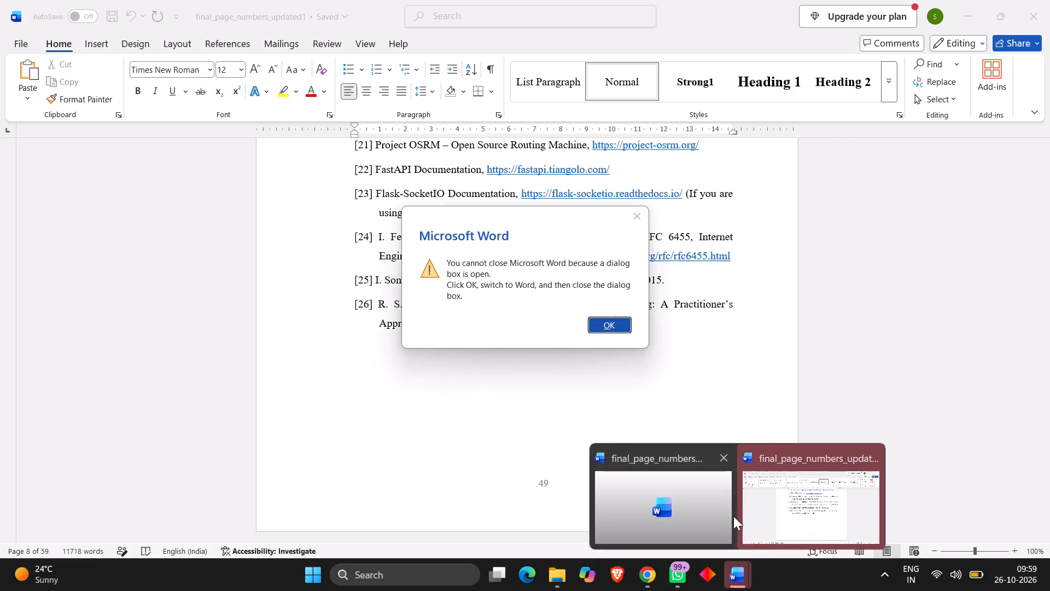
left_click(608, 322)
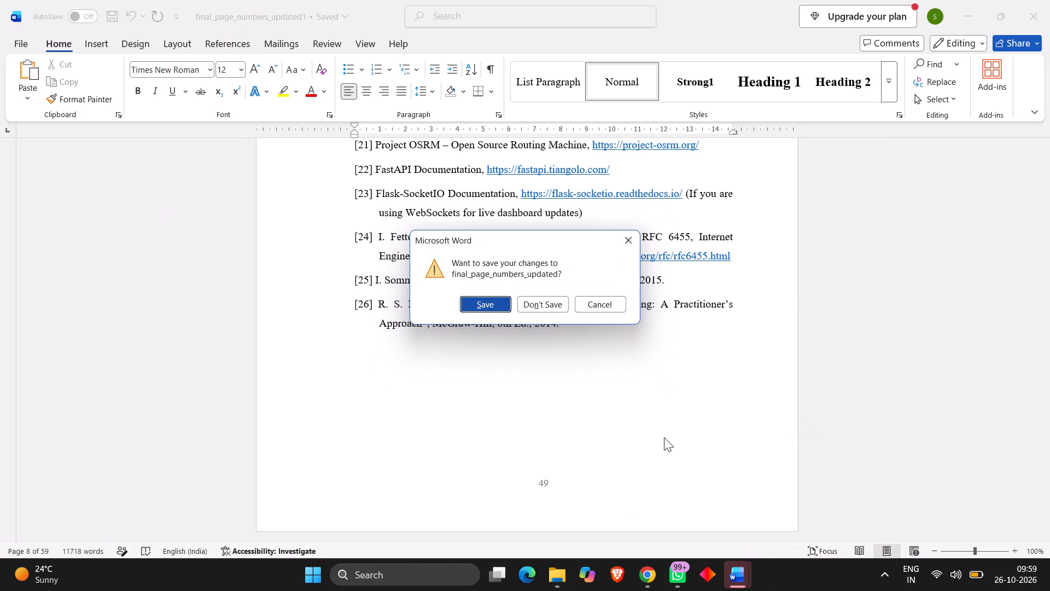
left_click(550, 305)
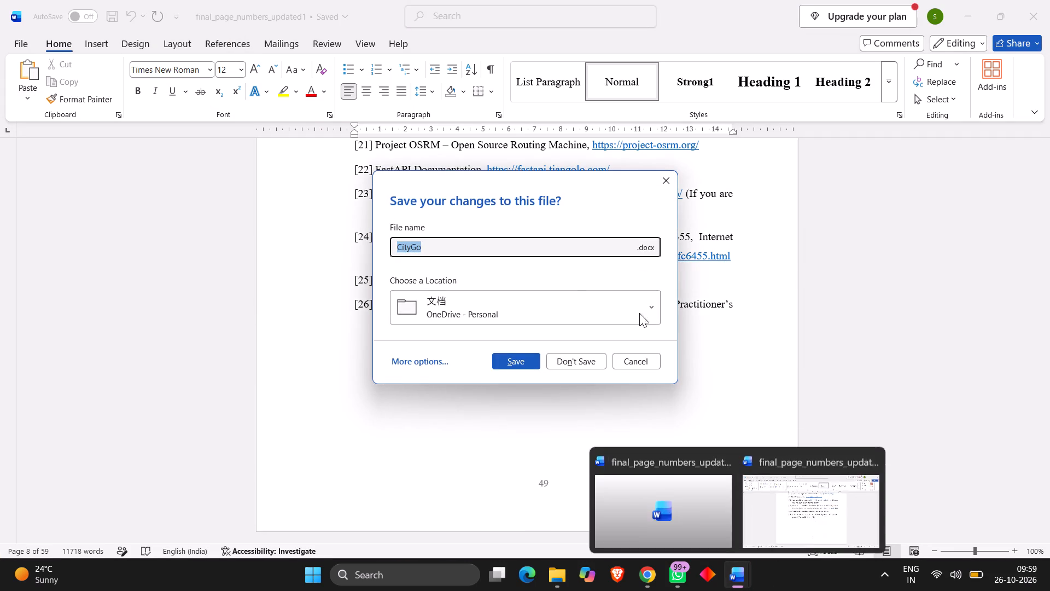
left_click(571, 355)
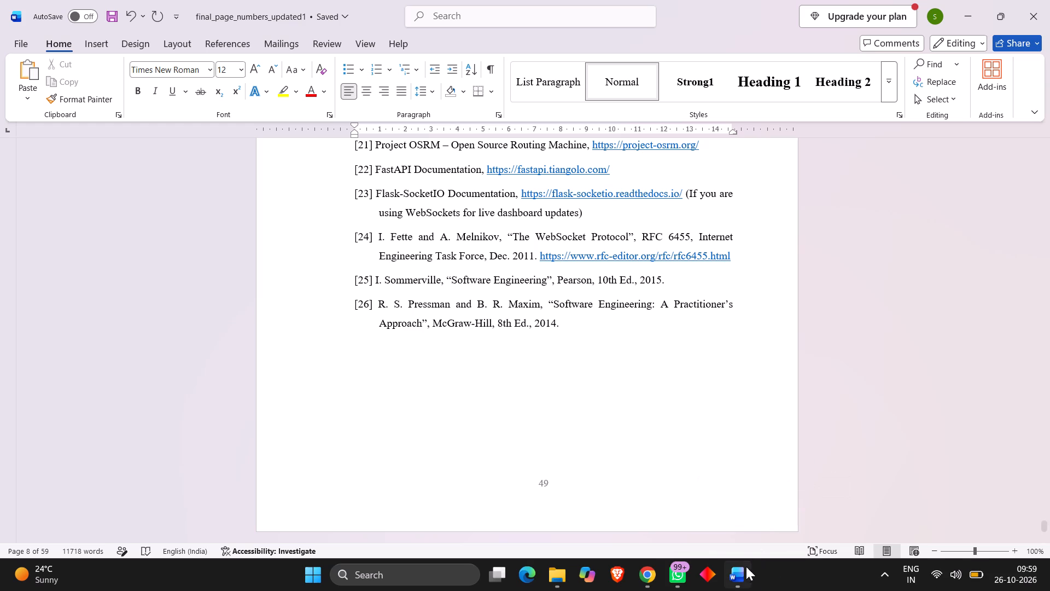
left_click_drag(743, 575, 737, 590)
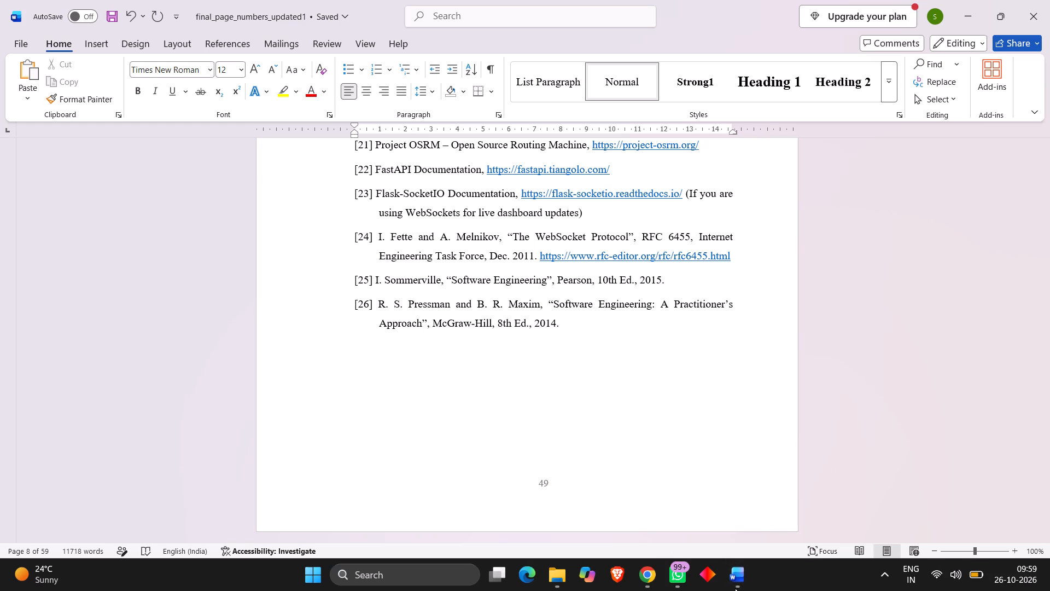
left_click(735, 588)
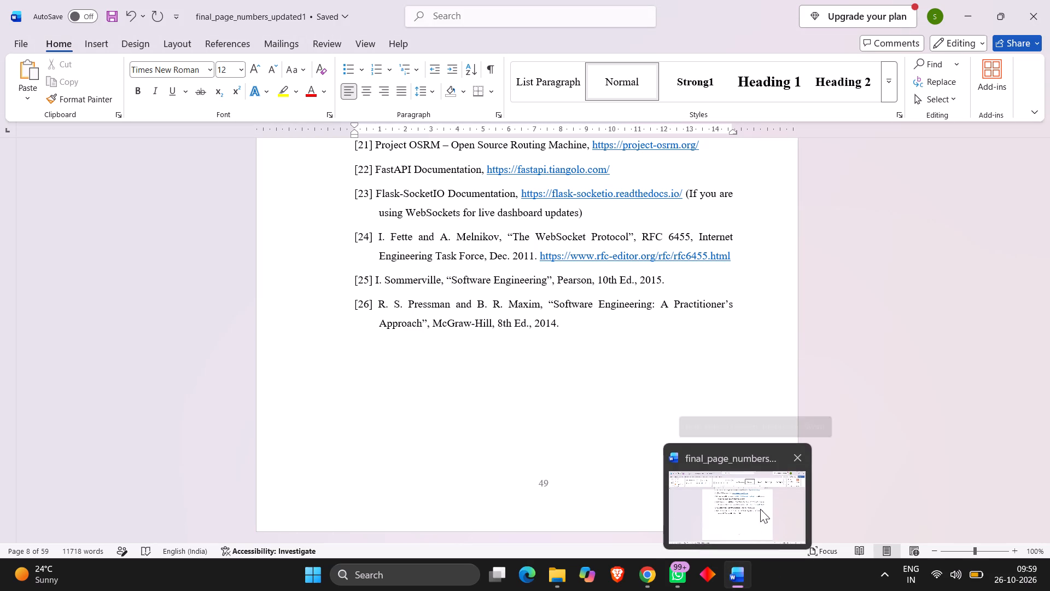
left_click(792, 460)
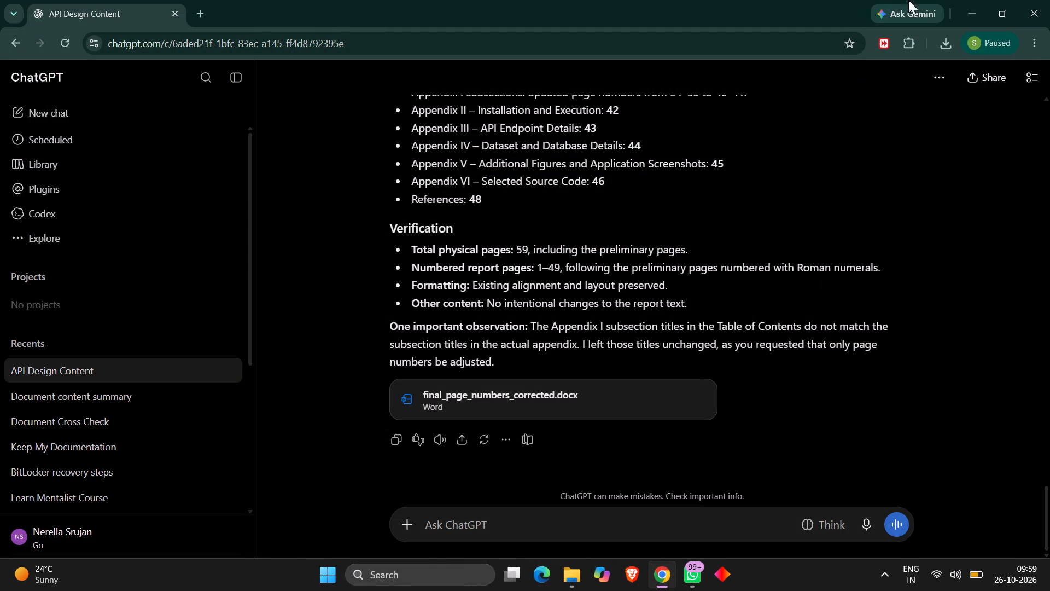
Close the Chrome window with the ChatGPT conversation, going back to the Downloads folder in File Explorer.
left_click(1046, 0)
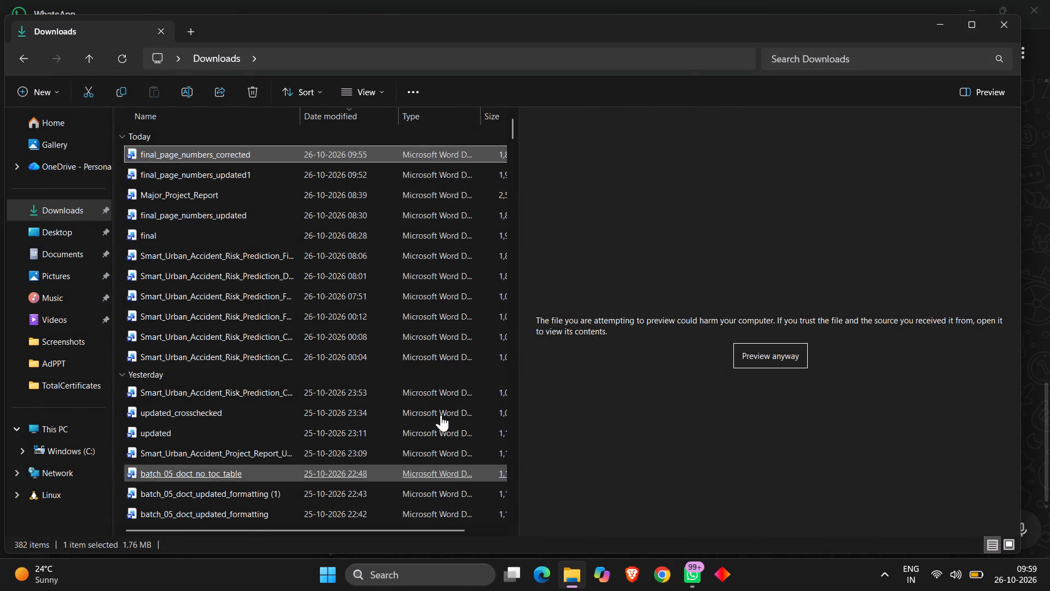